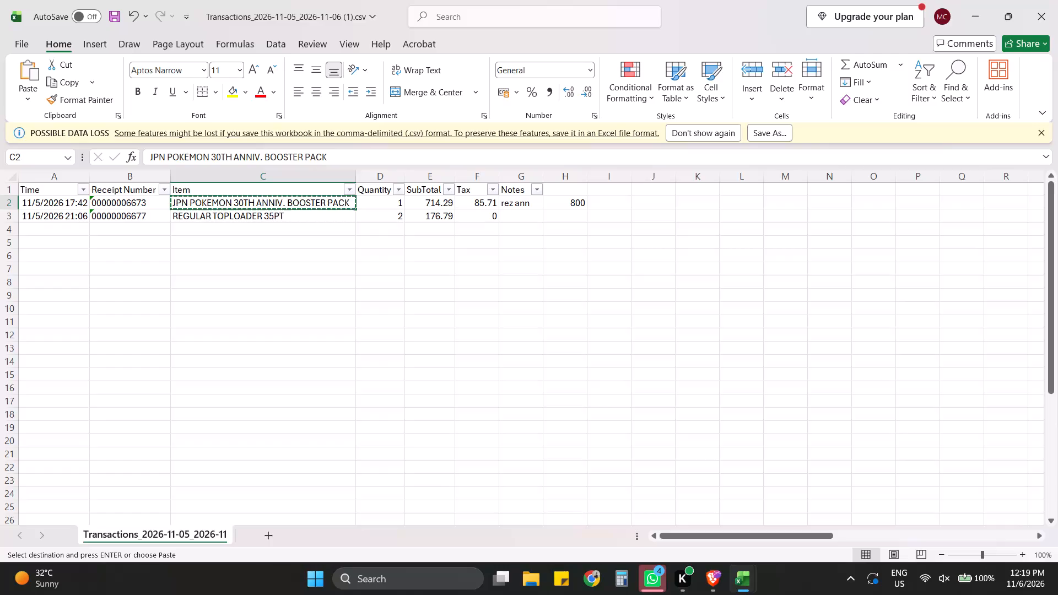
# Copy item JPN POKEMON 30TH ANNIV. BOOSTER PACK from the transactions CSV as plain values into ITEM cell C3702 of the 7F detailed daily sales spreadsheet.
pyautogui.click(442, 271)
pyautogui.click(315, 207)
pyautogui.hotkey('ctrl', 'c')
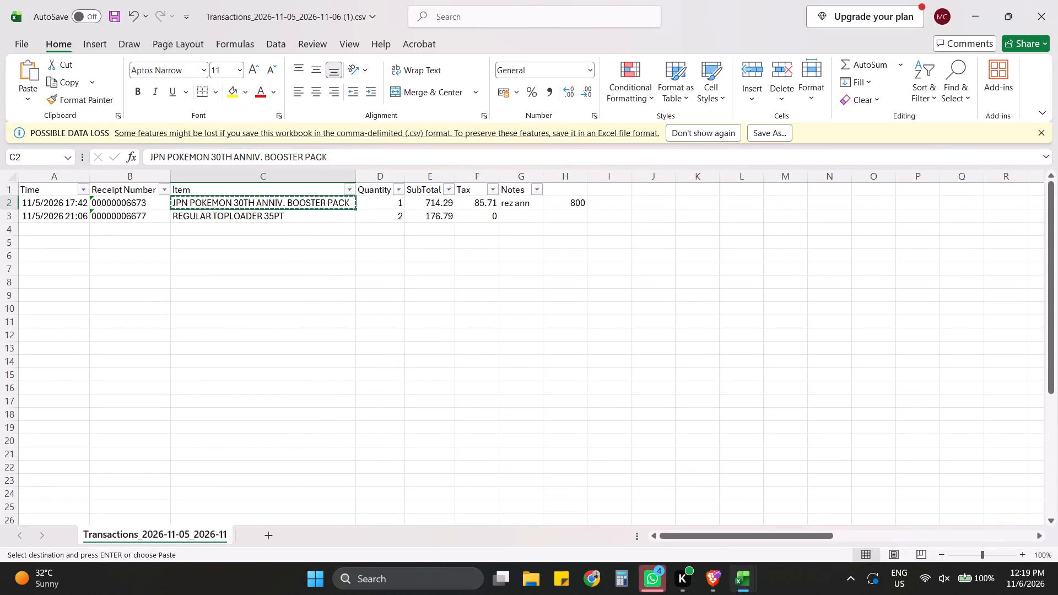
pyautogui.hotkey('alt', 'Tab')
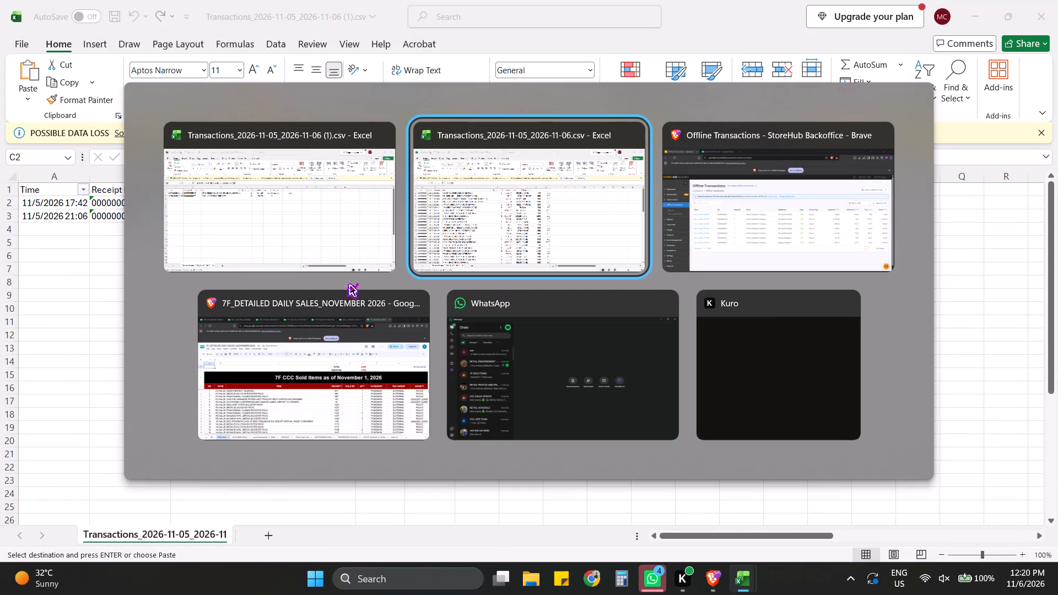
pyautogui.hotkey('alt', 'Tab')
pyautogui.hotkey('alt', 'Tab')
pyautogui.click(463, 321)
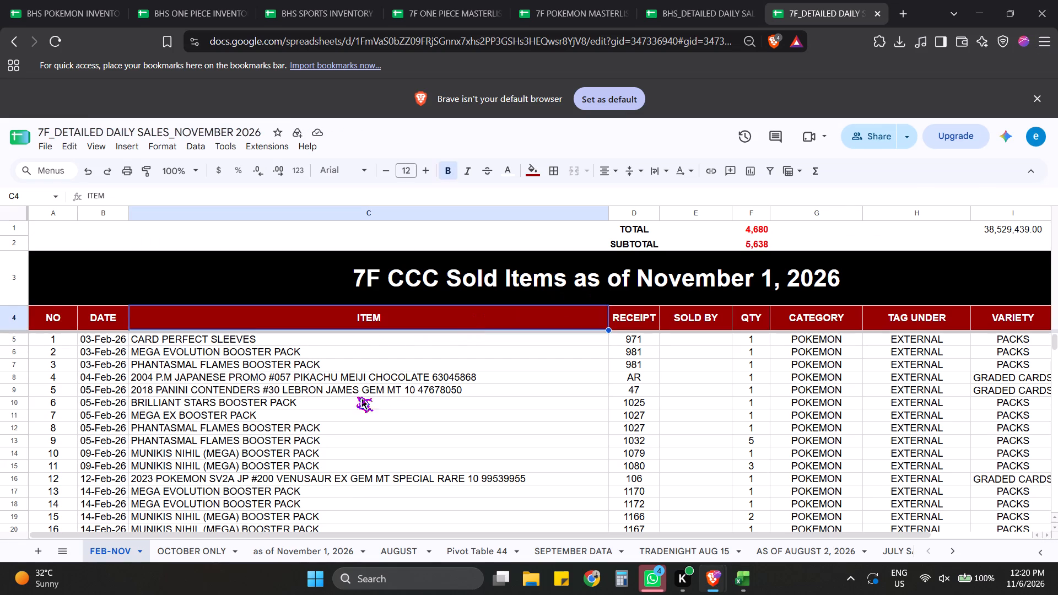
pyautogui.click(314, 416)
pyautogui.hotkey('ctrl', 'Down')
pyautogui.scroll(-5, 322, 419)
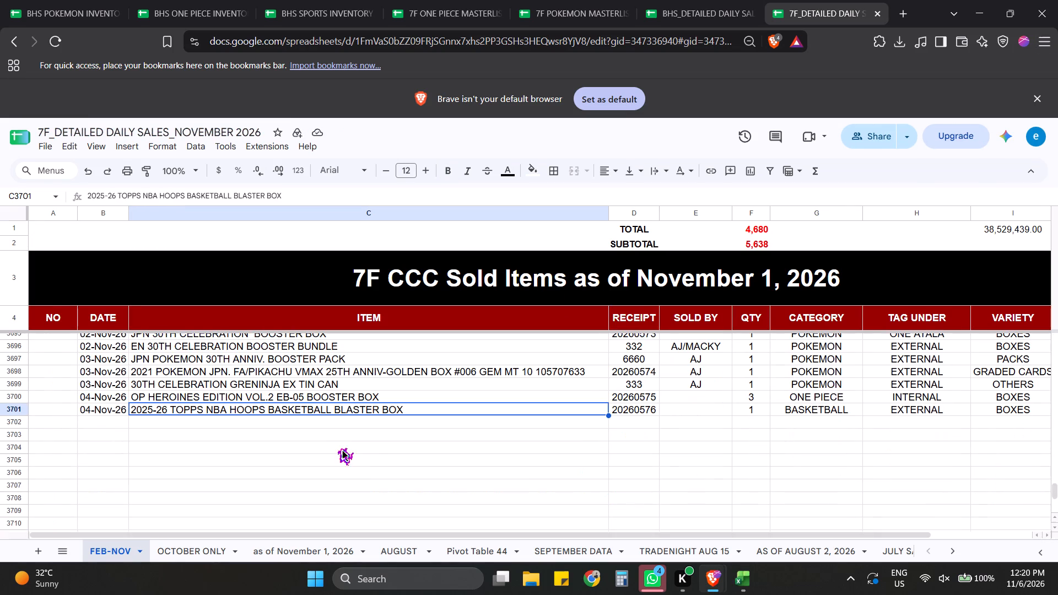
pyautogui.click(314, 423)
pyautogui.hotkey('ctrl', 'shift', 'v')
pyautogui.click(457, 484)
# Copy the booster pack's receipt number, 6673, from the CSV into the RECEIPT cell of row 3702 as plain values.
pyautogui.hotkey('alt', 'Tab')
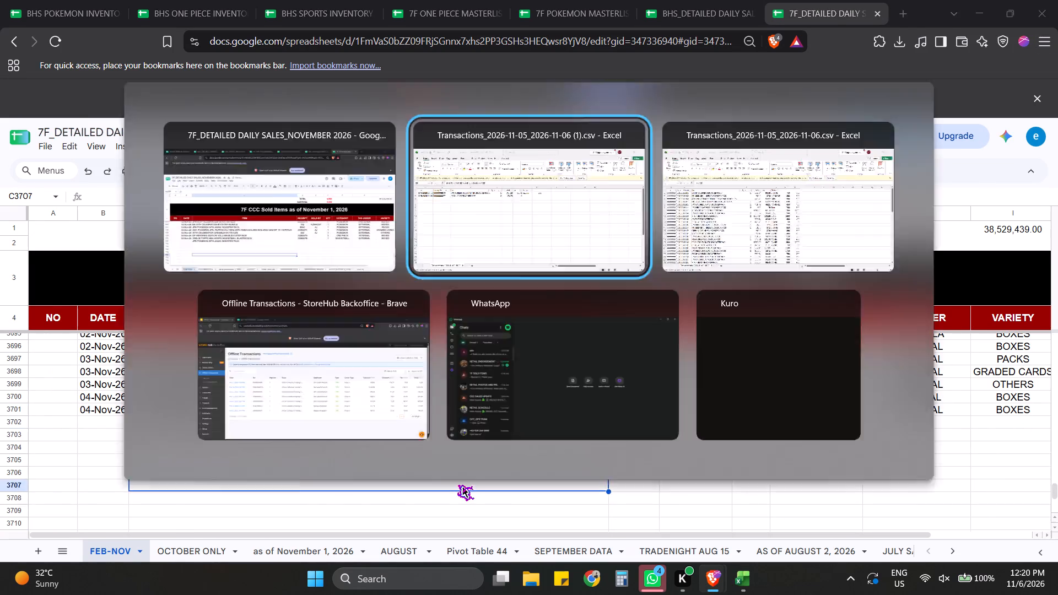
pyautogui.click(115, 207)
pyautogui.hotkey('ctrl', 'c')
pyautogui.hotkey('alt', 'Tab')
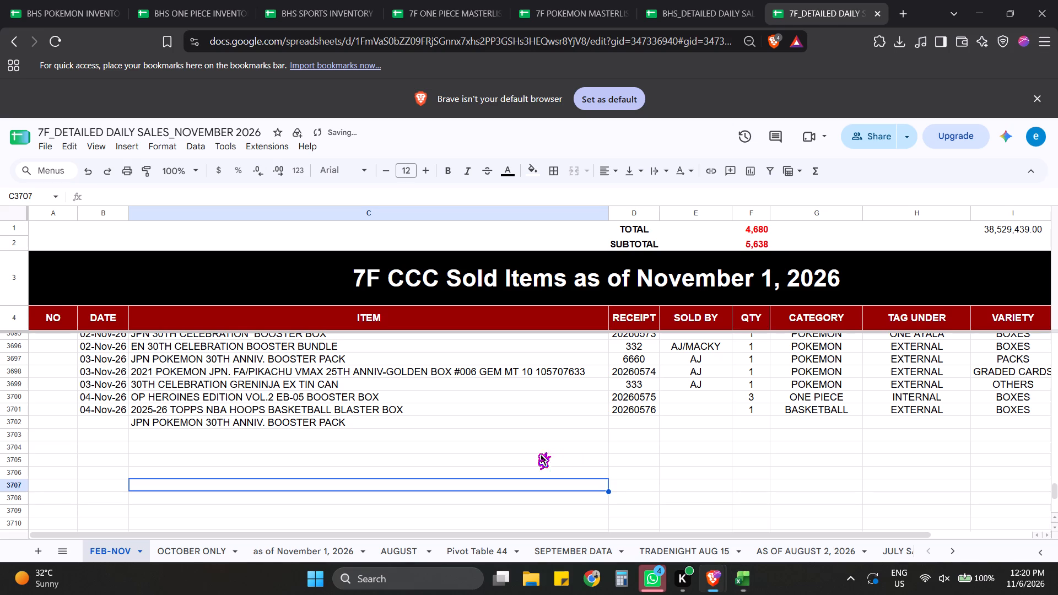
pyautogui.click(536, 452)
pyautogui.click(632, 417)
pyautogui.hotkey('ctrl', 'shift', 'v')
pyautogui.click(671, 455)
# Copy the seller name from the booster pack's Notes cell in the CSV into the SOLD BY cell of row 3702.
pyautogui.hotkey('alt', 'Tab')
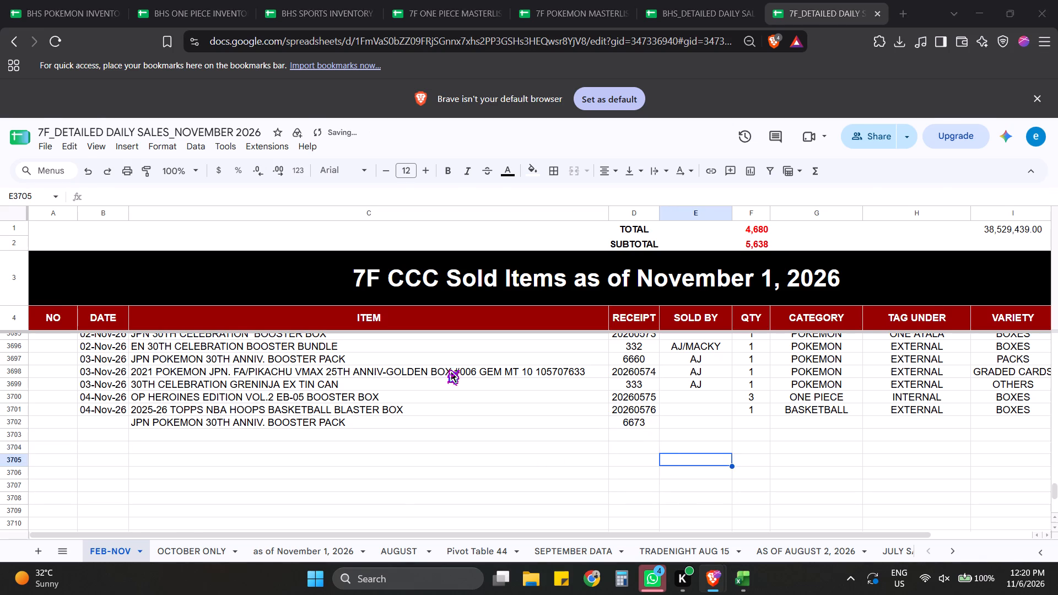
pyautogui.click(505, 202)
pyautogui.hotkey('ctrl', 'c')
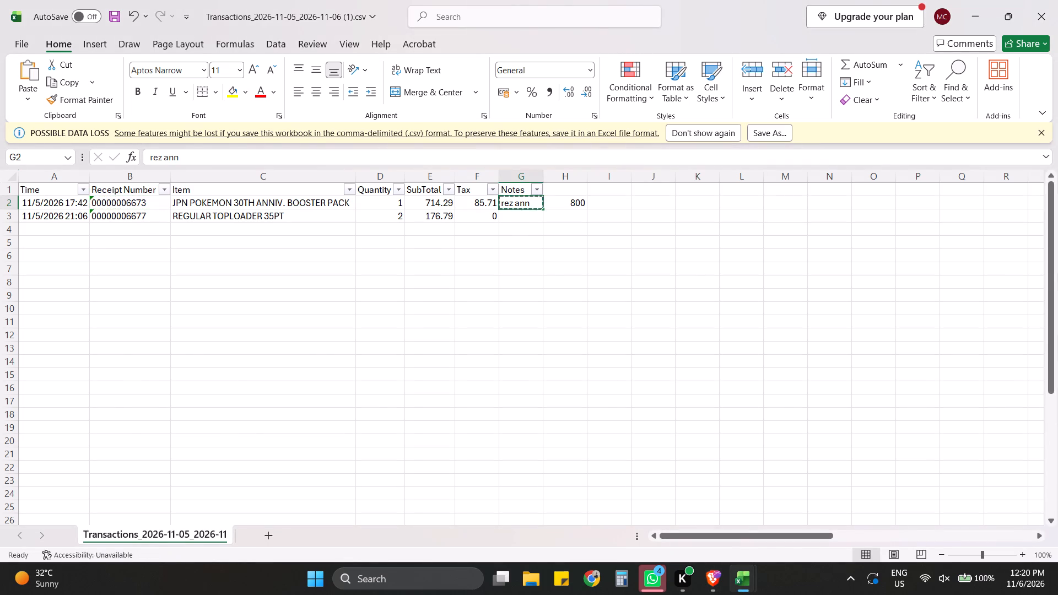
pyautogui.hotkey('alt', 'Tab')
pyautogui.click(748, 426)
pyautogui.click(707, 423)
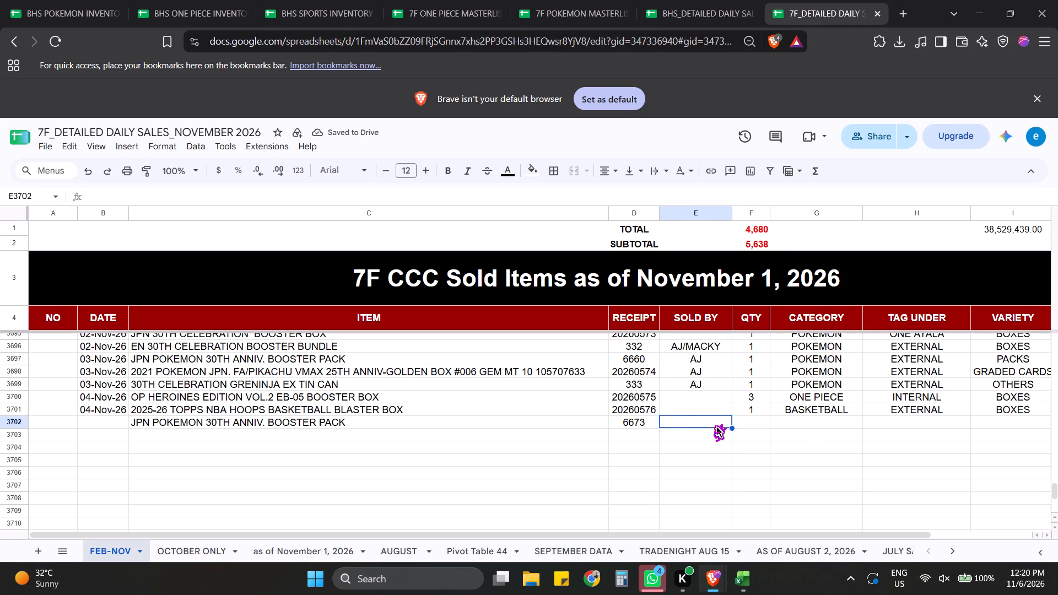
pyautogui.hotkey('ctrl', 'shift', 'v')
pyautogui.click(587, 437)
# Copy the booster pack's price of 800 from the CSV into the PRICE PER cell of row 3702.
pyautogui.hotkey('alt', 'Tab')
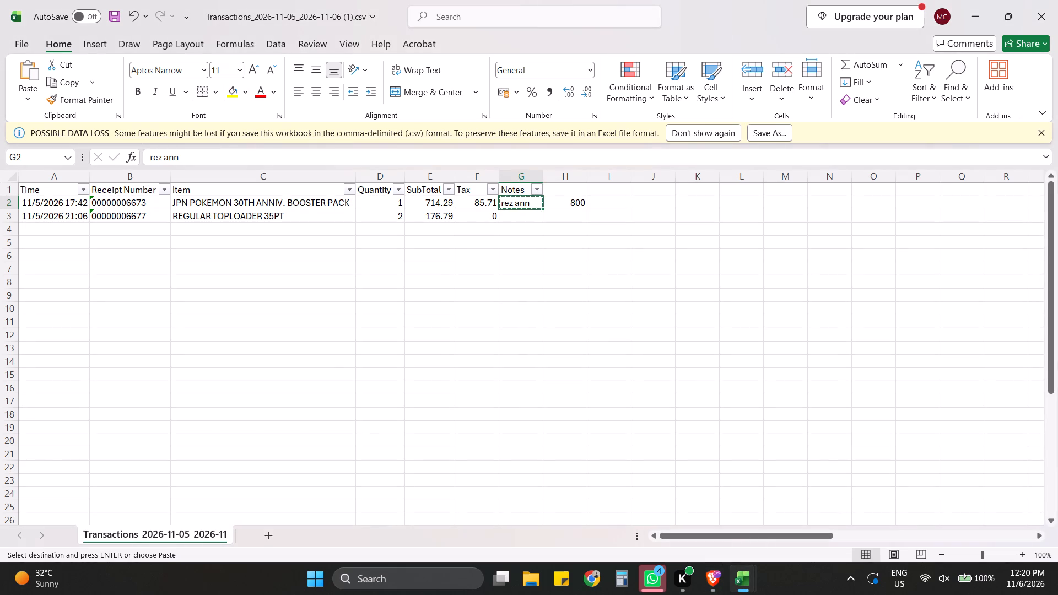
pyautogui.click(563, 205)
pyautogui.hotkey('ctrl', 'c')
pyautogui.hotkey('alt', 'Tab')
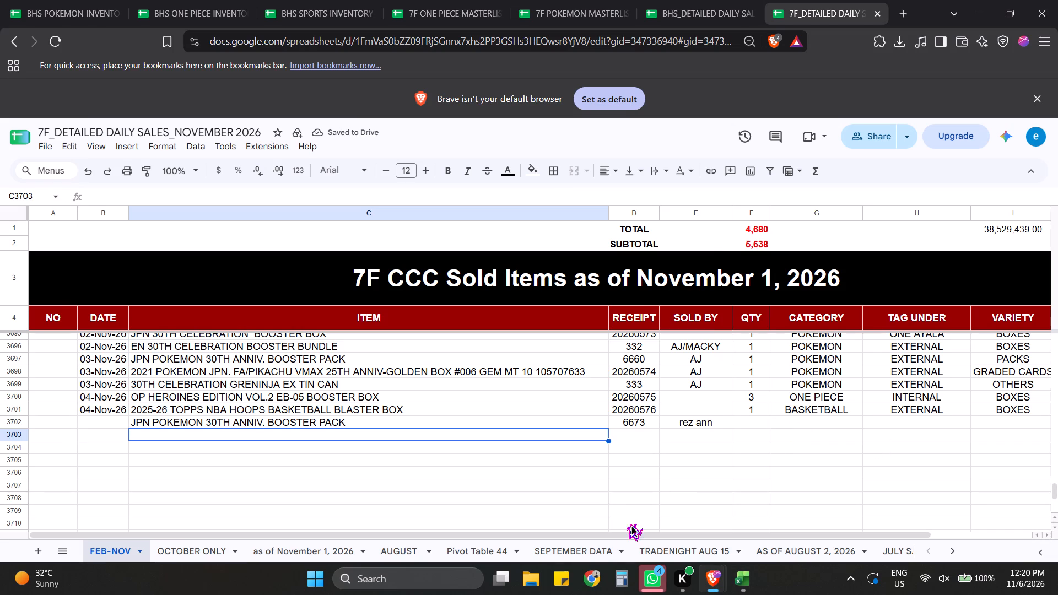
pyautogui.moveTo(624, 533); pyautogui.dragTo(808, 531)
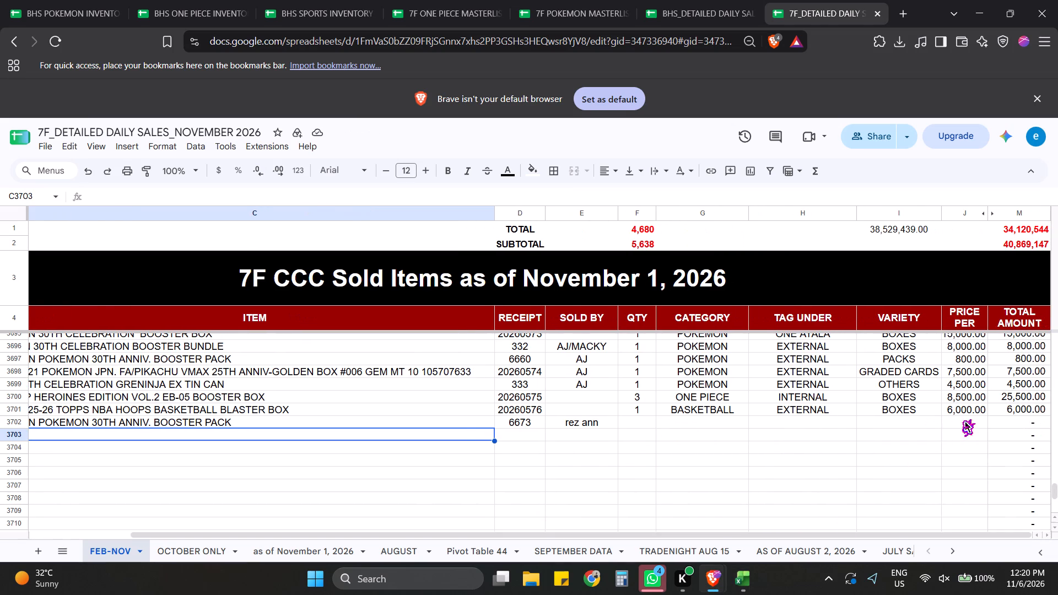
pyautogui.click(960, 419)
pyautogui.hotkey('ctrl', 'shift', 'v')
pyautogui.keyDown('ctrl'); pyautogui.keyDown('shift'); pyautogui.click(741, 453); pyautogui.keyUp('shift'); pyautogui.keyUp('ctrl')
pyautogui.moveTo(748, 534); pyautogui.dragTo(676, 533)
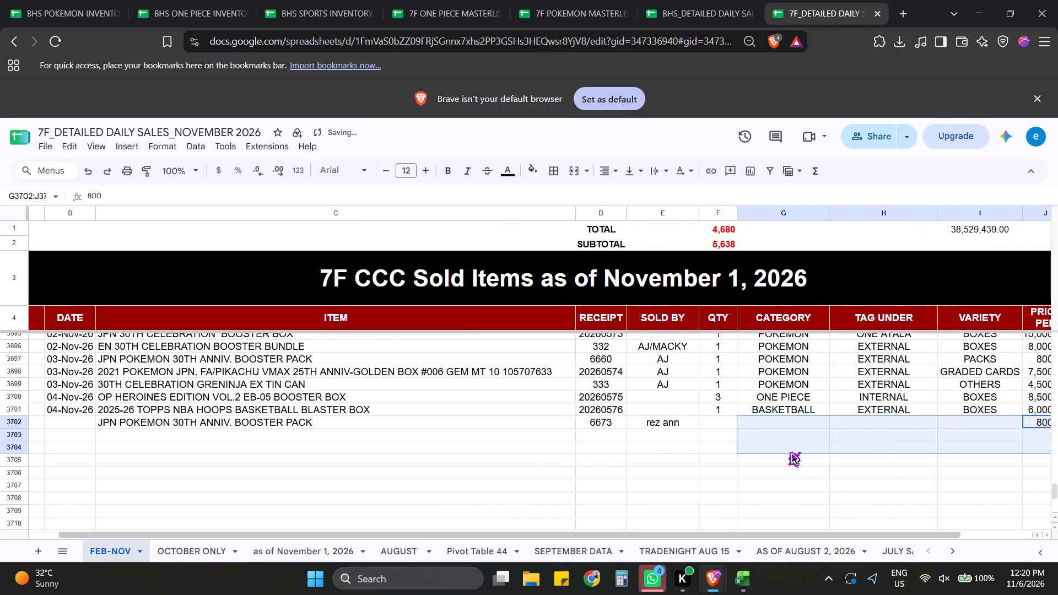
pyautogui.click(787, 451)
# Check the booster pack's subtotal and tax in the transactions CSV against its price in the sales sheet.
pyautogui.hotkey('alt', 'Tab')
pyautogui.click(513, 209)
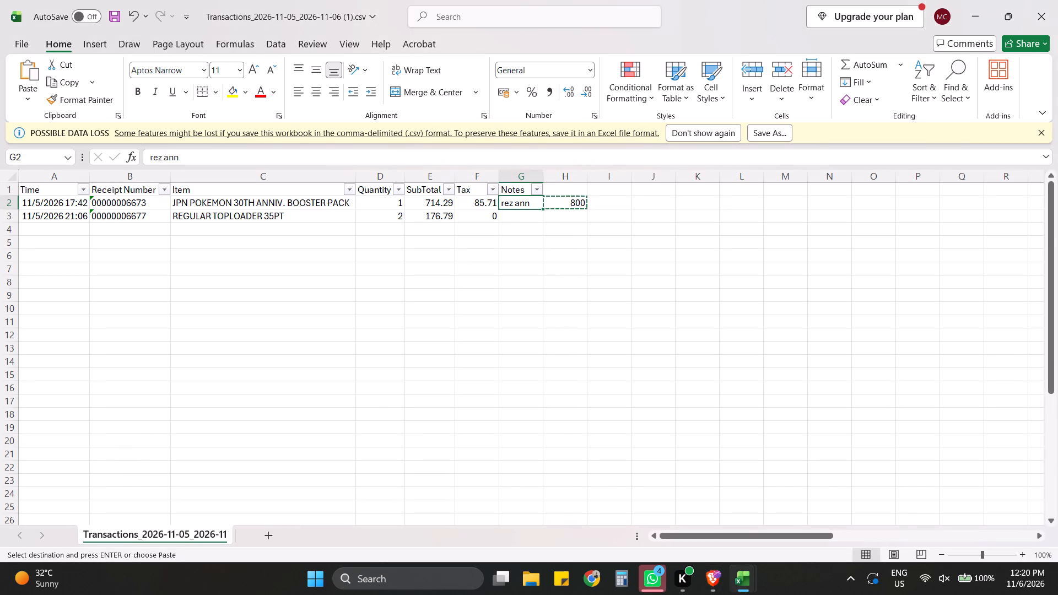
pyautogui.click(469, 214)
pyautogui.click(439, 209)
pyautogui.click(448, 237)
pyautogui.click(474, 210)
pyautogui.click(454, 212)
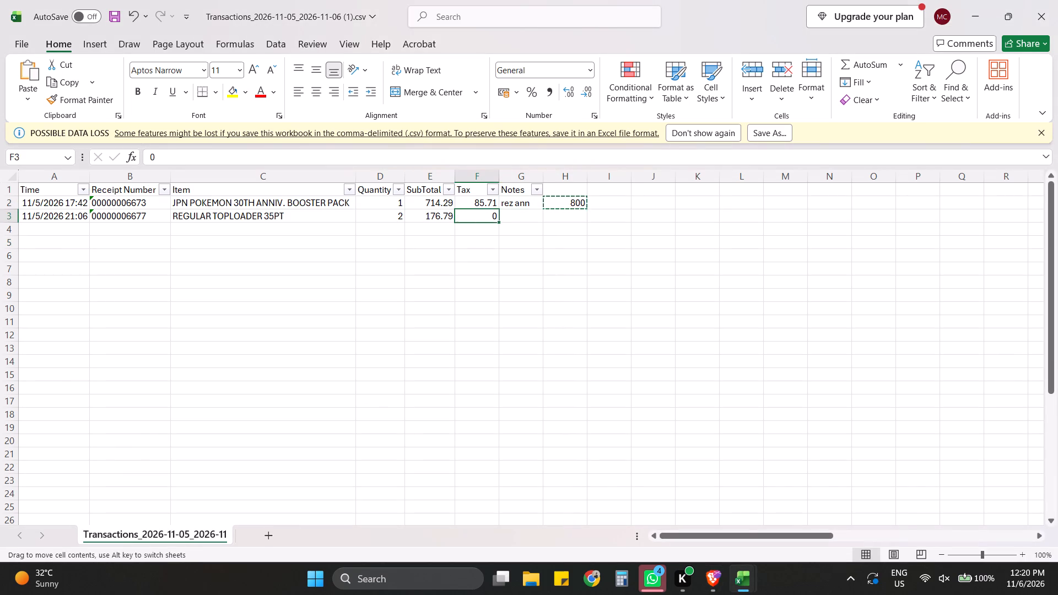
pyautogui.click(481, 206)
pyautogui.click(568, 296)
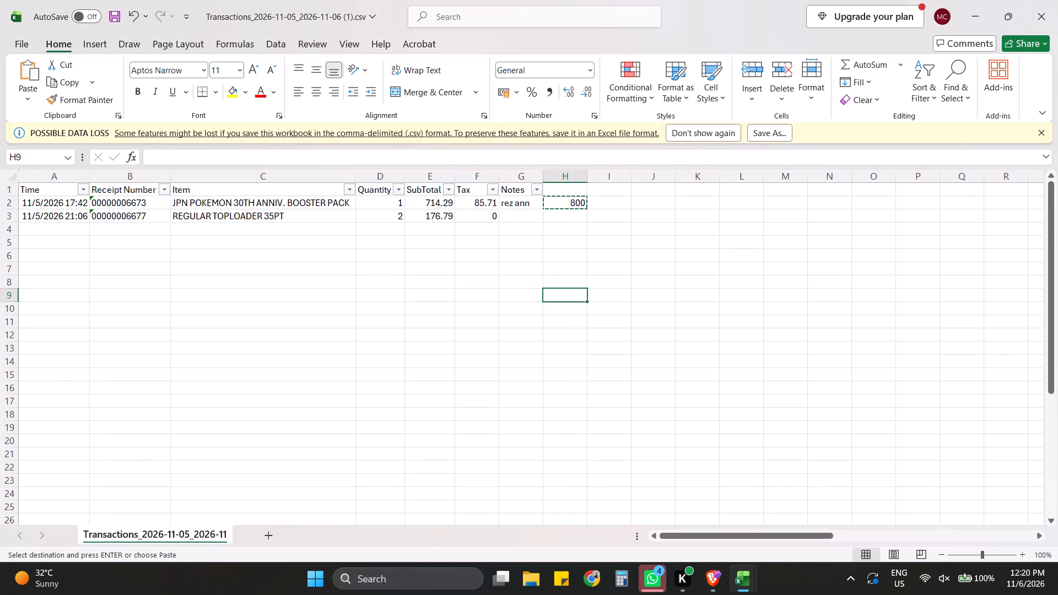
pyautogui.click(489, 209)
pyautogui.click(443, 209)
pyautogui.hotkey('alt', 'Tab')
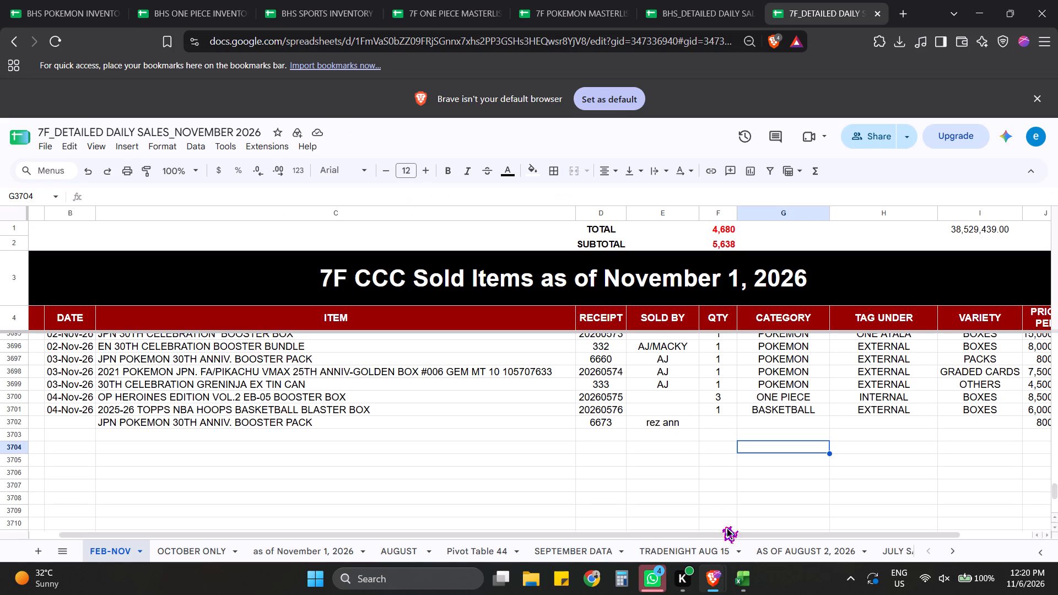
pyautogui.moveTo(725, 535); pyautogui.dragTo(811, 521)
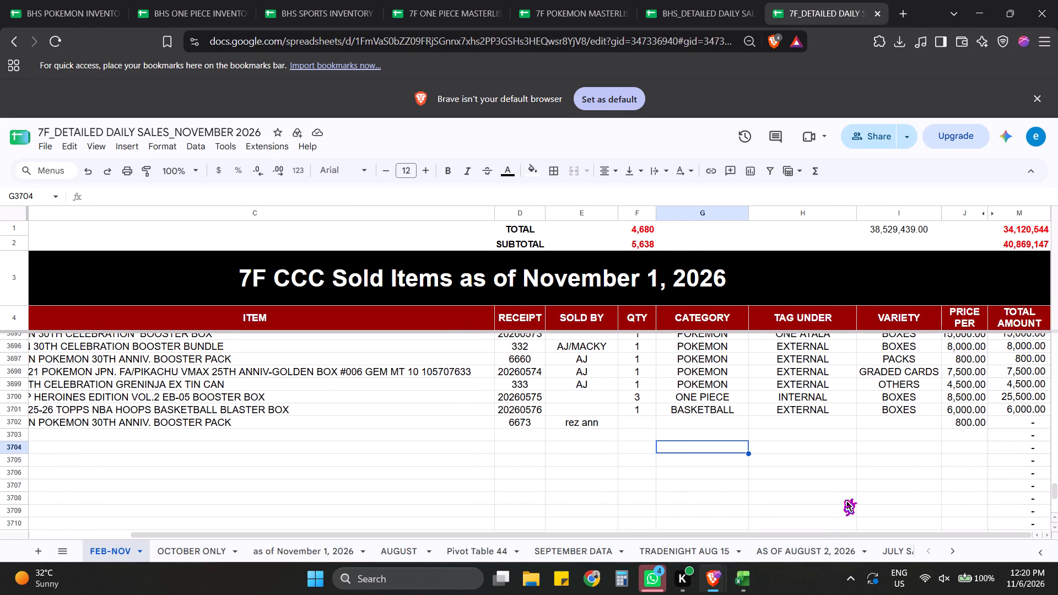
# Copy the booster pack's quantity of 1 from the CSV into the QTY cell of row 3702.
pyautogui.hotkey('alt', 'Tab')
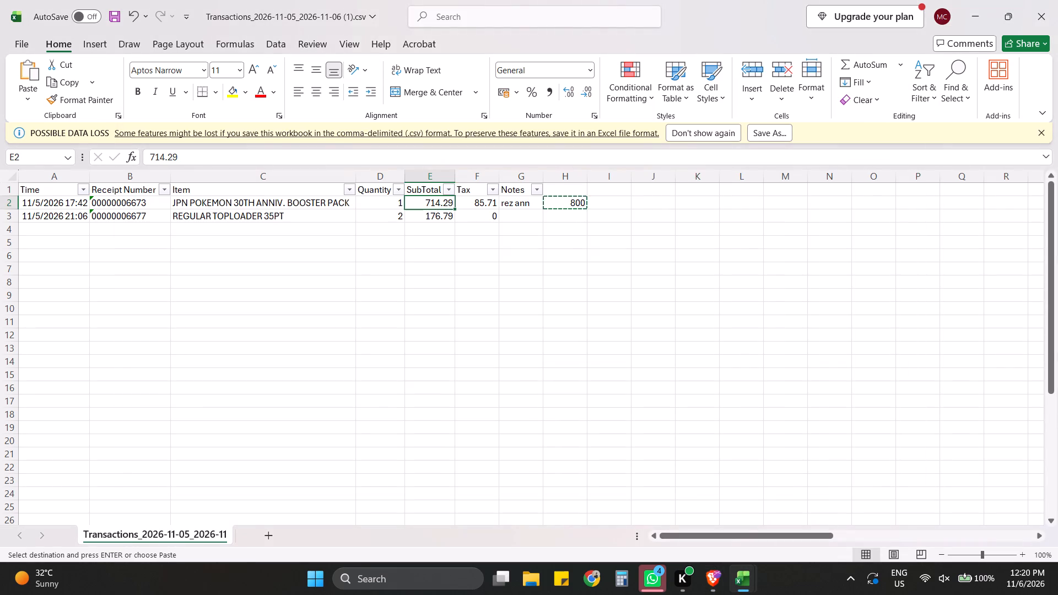
pyautogui.click(391, 204)
pyautogui.hotkey('ctrl', 'c')
pyautogui.hotkey('alt', 'Tab')
pyautogui.click(722, 448)
pyautogui.click(647, 425)
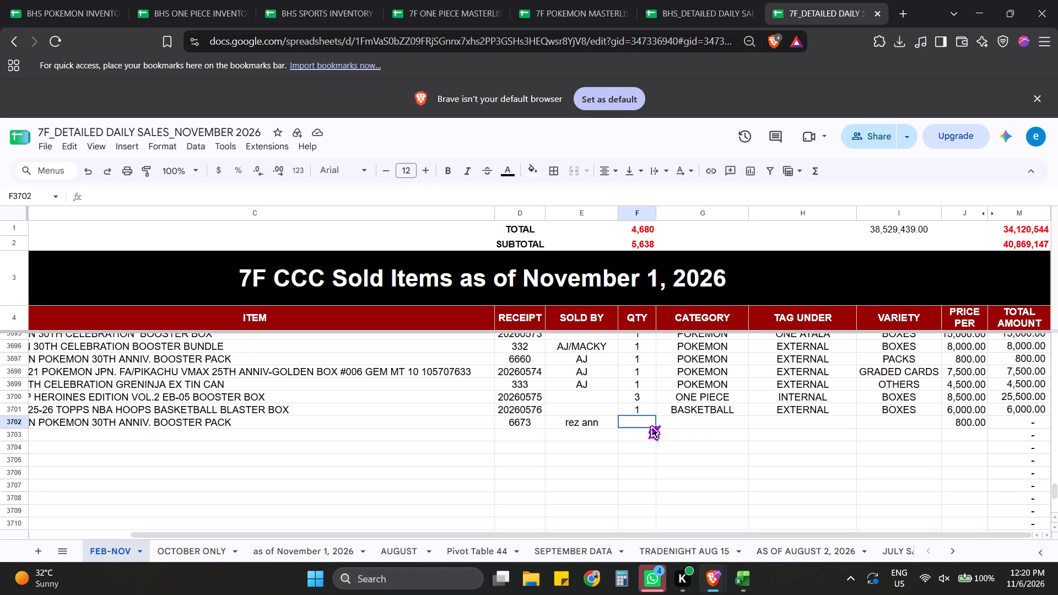
pyautogui.hotkey('ctrl', 'shift', 'v')
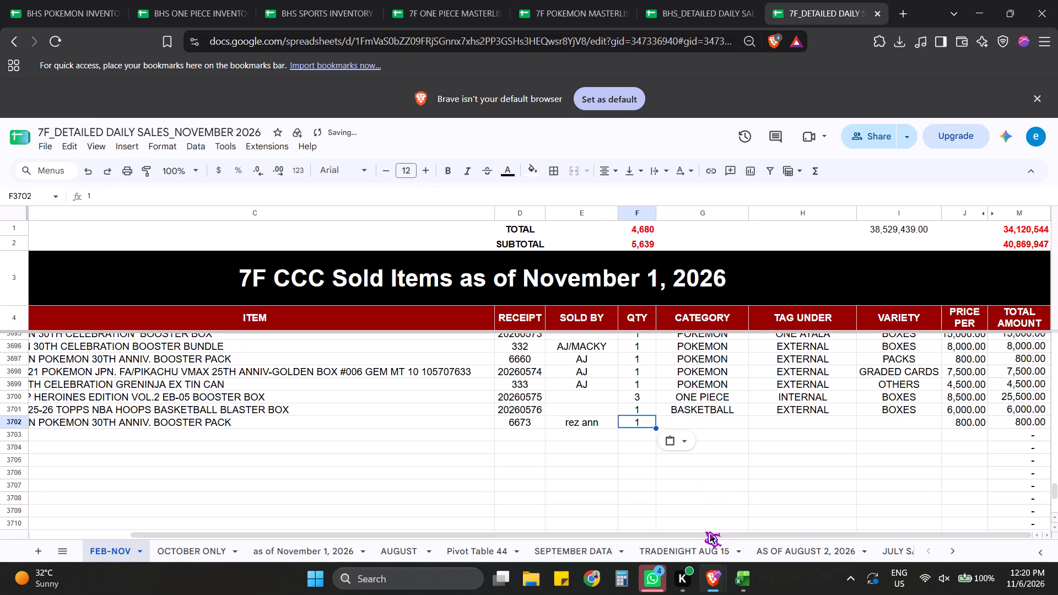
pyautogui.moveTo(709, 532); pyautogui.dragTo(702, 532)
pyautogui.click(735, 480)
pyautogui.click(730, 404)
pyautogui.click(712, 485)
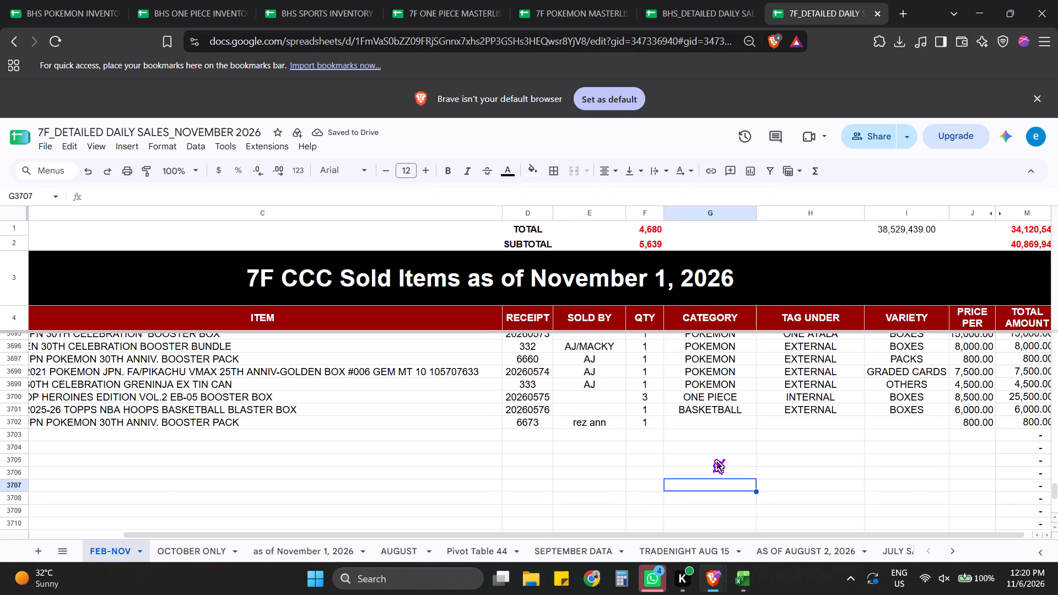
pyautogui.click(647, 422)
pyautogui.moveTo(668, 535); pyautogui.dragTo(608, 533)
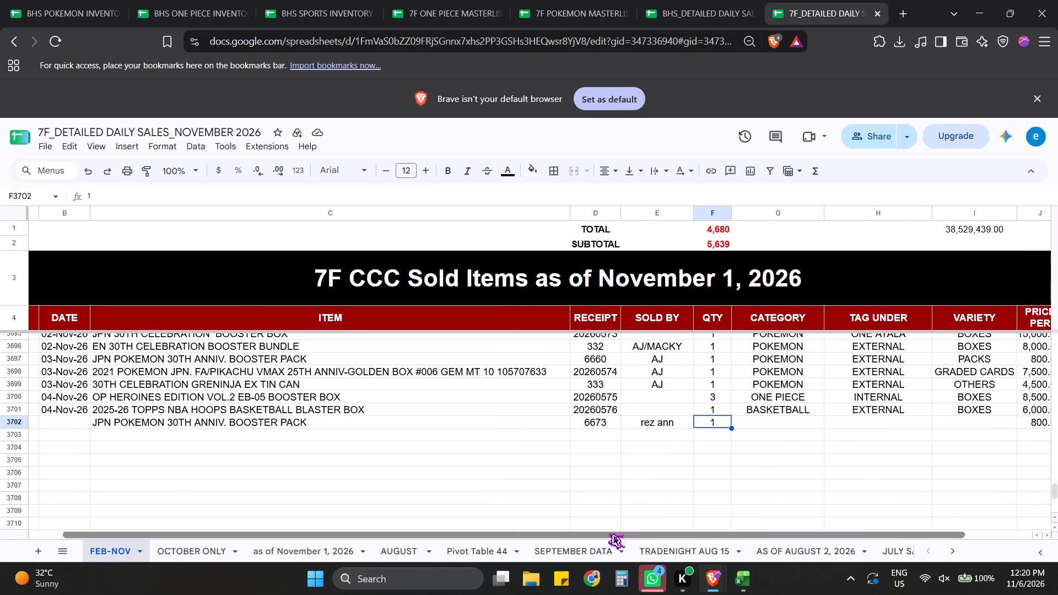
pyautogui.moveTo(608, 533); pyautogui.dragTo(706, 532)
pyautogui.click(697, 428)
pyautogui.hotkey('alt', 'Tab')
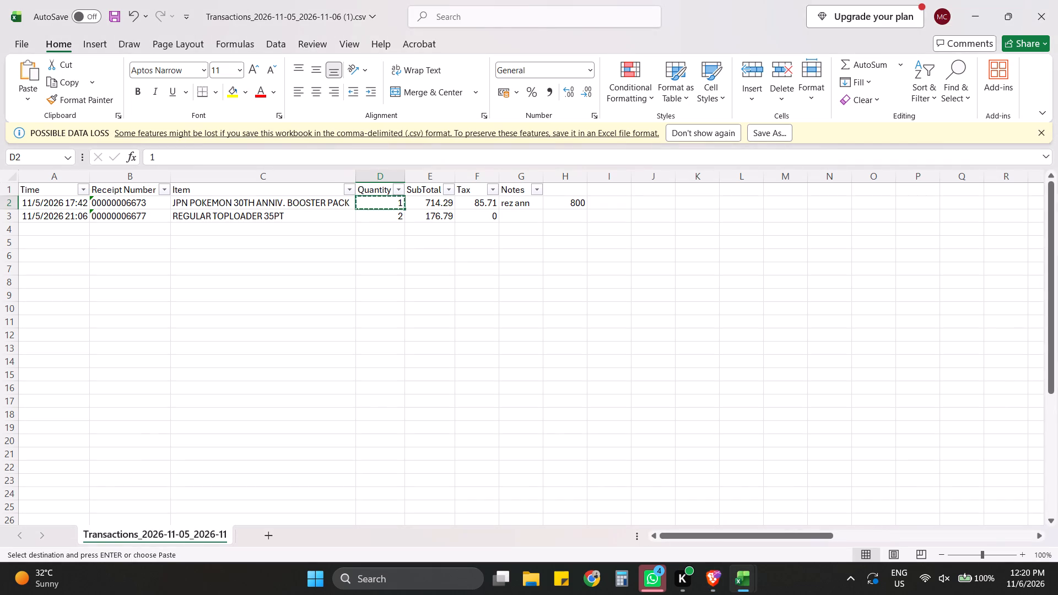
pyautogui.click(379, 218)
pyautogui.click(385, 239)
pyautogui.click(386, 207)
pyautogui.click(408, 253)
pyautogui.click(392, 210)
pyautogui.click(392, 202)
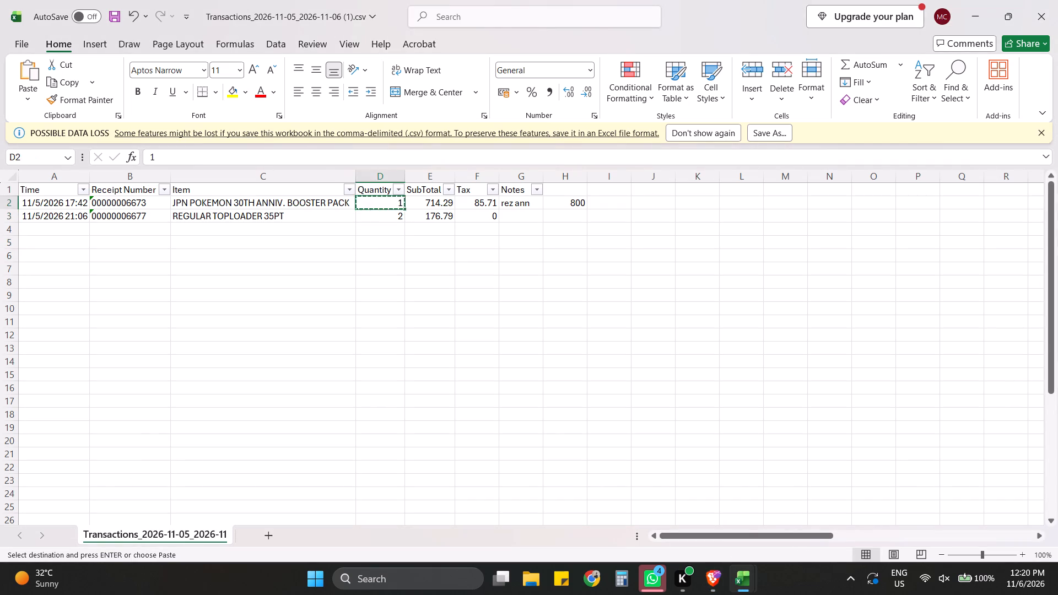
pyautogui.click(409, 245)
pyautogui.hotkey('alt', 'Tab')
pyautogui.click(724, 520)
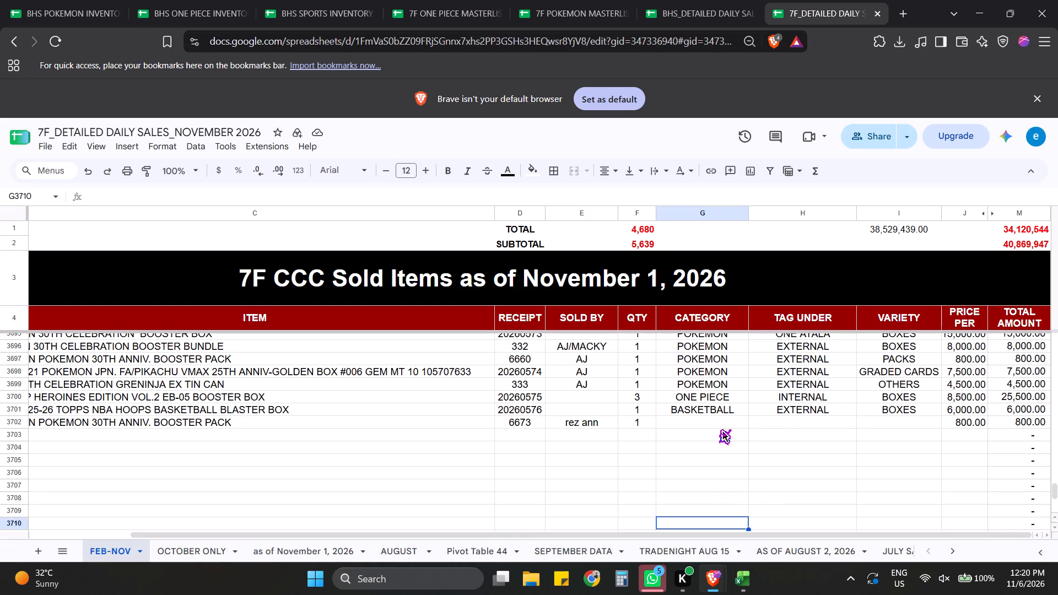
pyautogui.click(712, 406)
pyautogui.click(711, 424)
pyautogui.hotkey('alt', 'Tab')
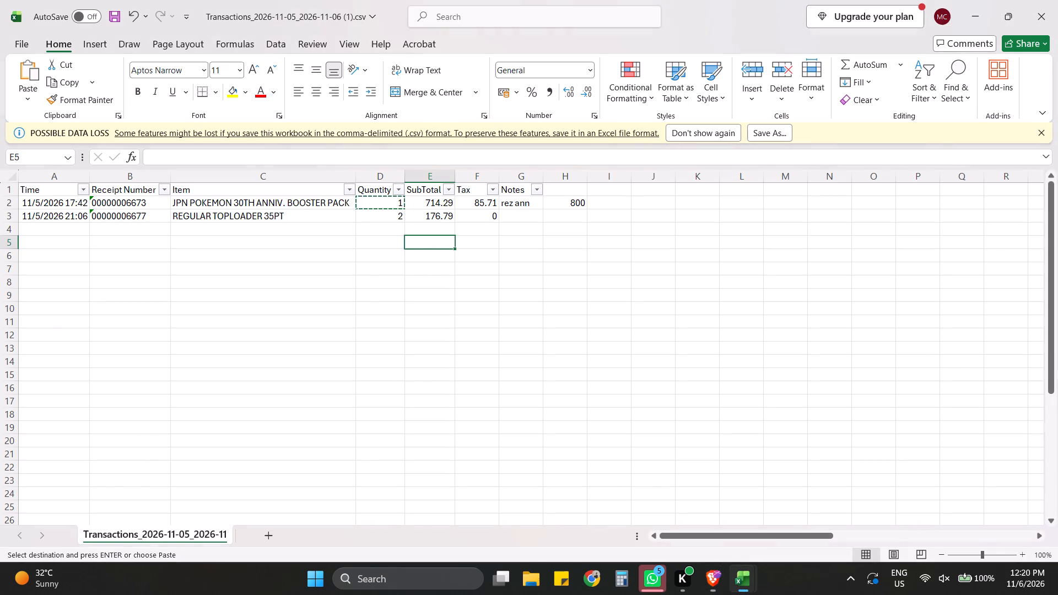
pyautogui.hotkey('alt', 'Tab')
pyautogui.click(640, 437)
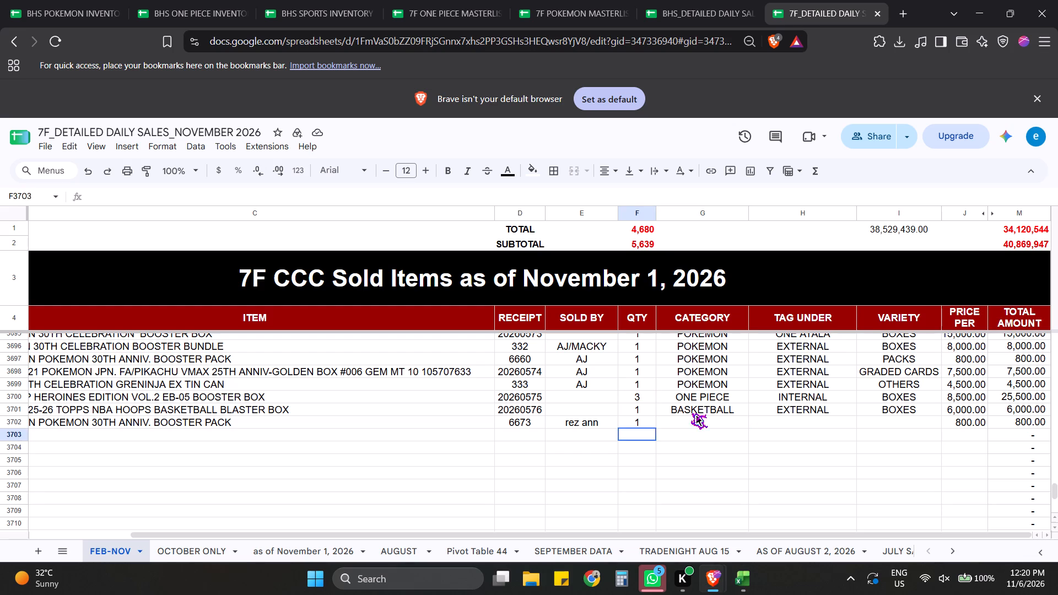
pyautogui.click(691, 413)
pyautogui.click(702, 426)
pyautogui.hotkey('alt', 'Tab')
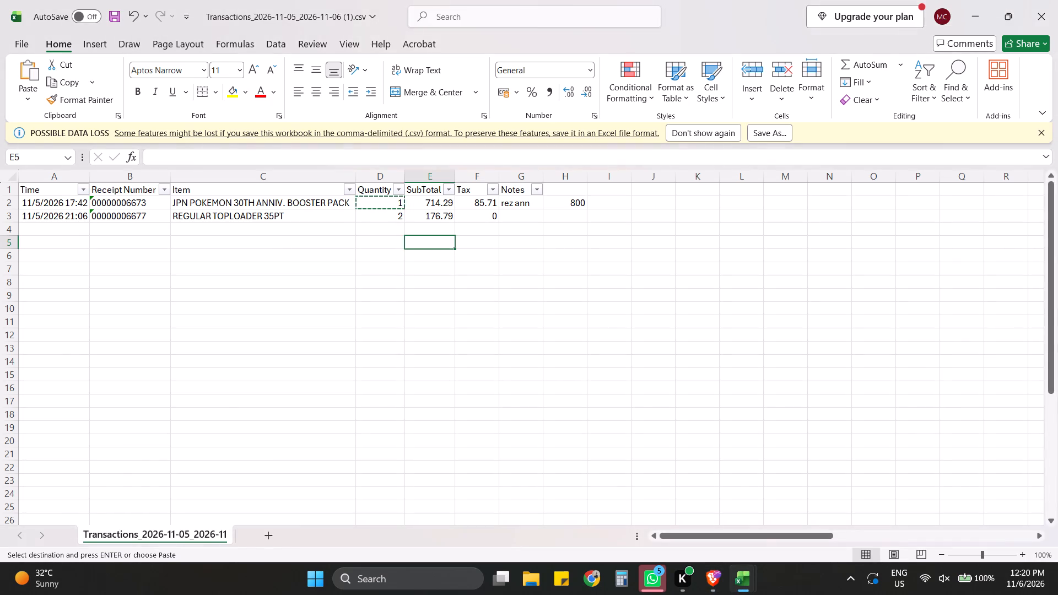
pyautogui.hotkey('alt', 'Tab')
# Fill in row 3702 with category POKEMON, tag under EXTERNAL and variety PACKS.
pyautogui.click(695, 450)
pyautogui.click(704, 423)
pyautogui.write('PAC')
pyautogui.press('BackSpace')
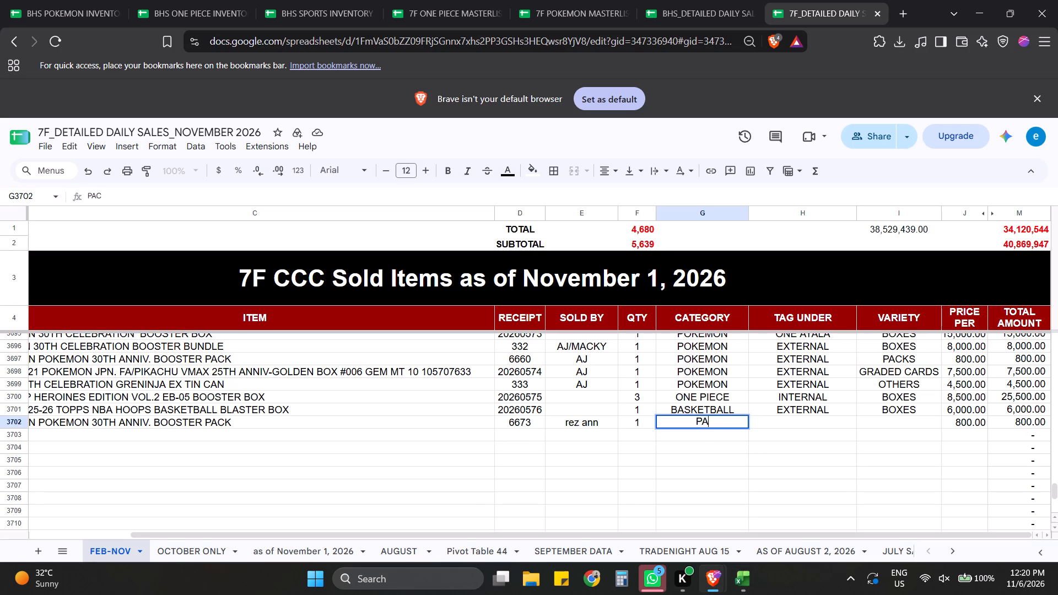
pyautogui.press('BackSpace')
pyautogui.press('BackSpace')
pyautogui.press('BackSpace')
pyautogui.write('PO')
pyautogui.press('Tab')
pyautogui.write('EC')
pyautogui.press('BackSpace')
pyautogui.write('XT')
pyautogui.press('Tab')
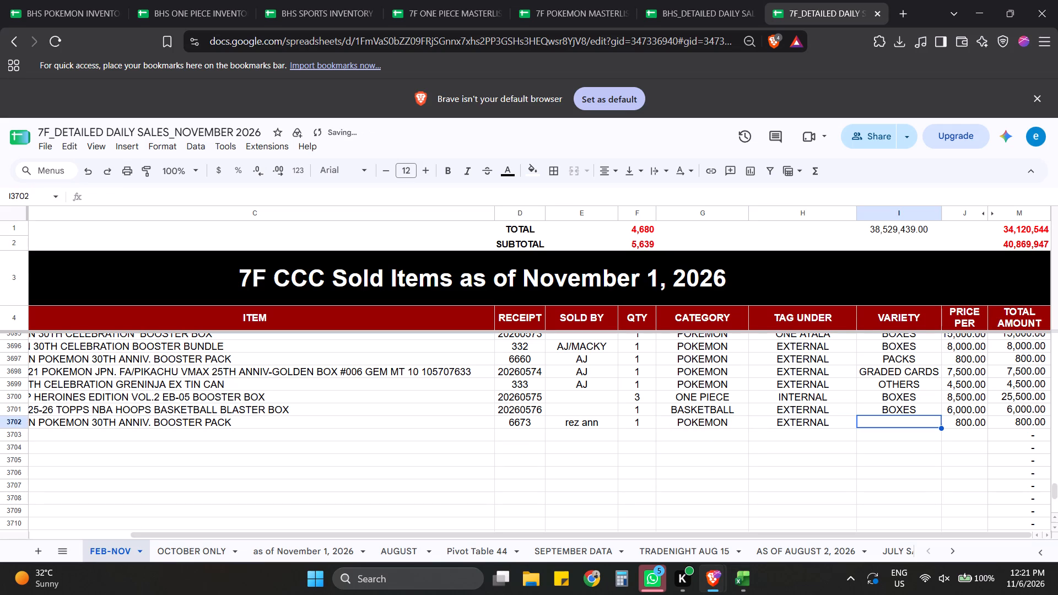
pyautogui.write('PA')
pyautogui.press('Return')
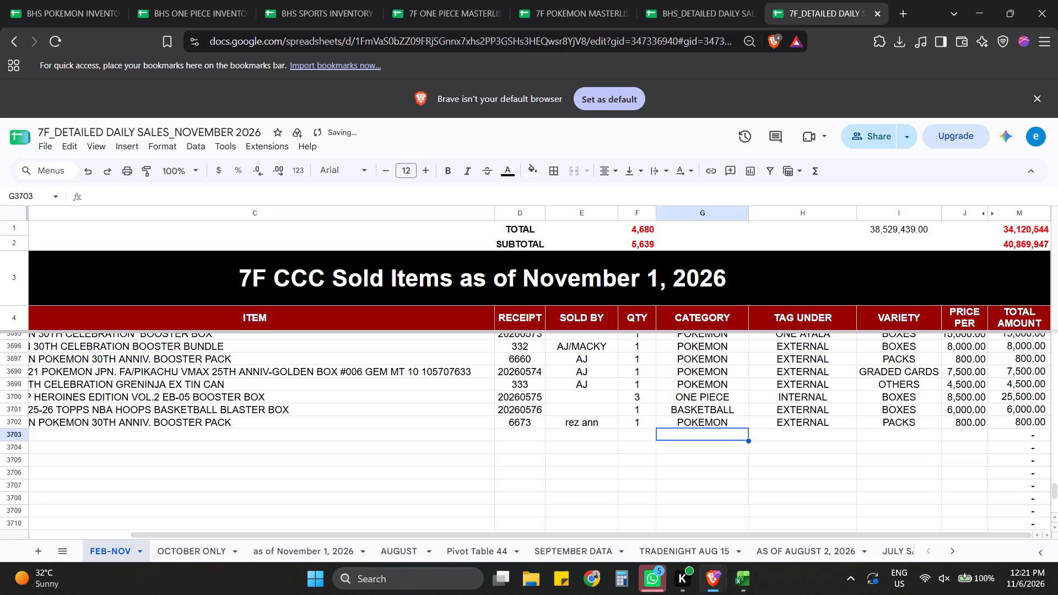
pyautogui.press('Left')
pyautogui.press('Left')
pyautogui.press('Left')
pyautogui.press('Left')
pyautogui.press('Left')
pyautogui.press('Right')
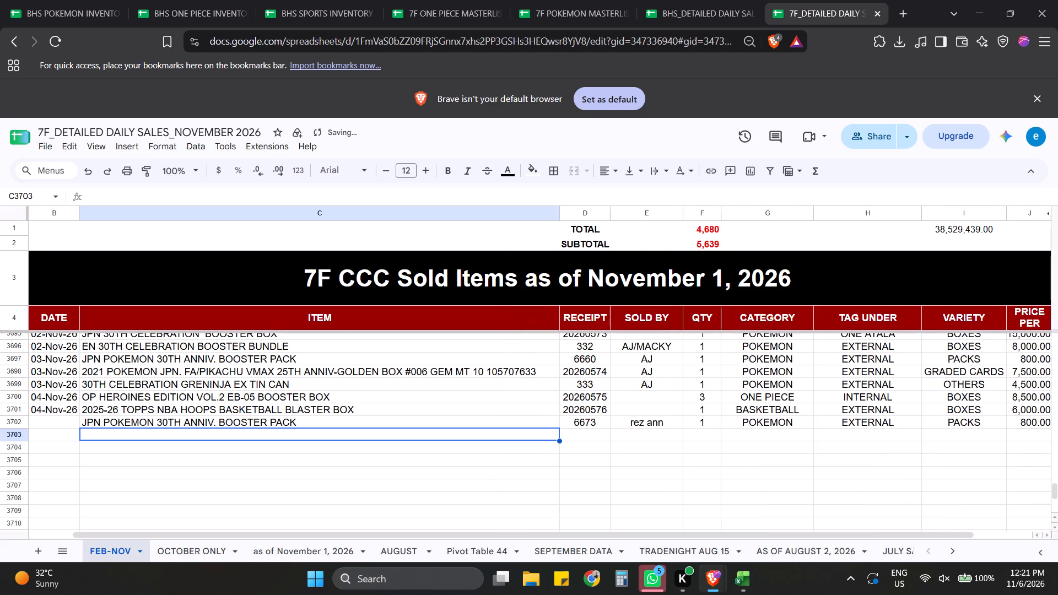
# Open the 7F AR TEMPLATE spreadsheet in a new browser tab beside the BHS AR TEMPLATE.
pyautogui.hotkey('alt', 'Tab')
pyautogui.hotkey('alt', 'Tab')
pyautogui.hotkey('alt', 'Tab')
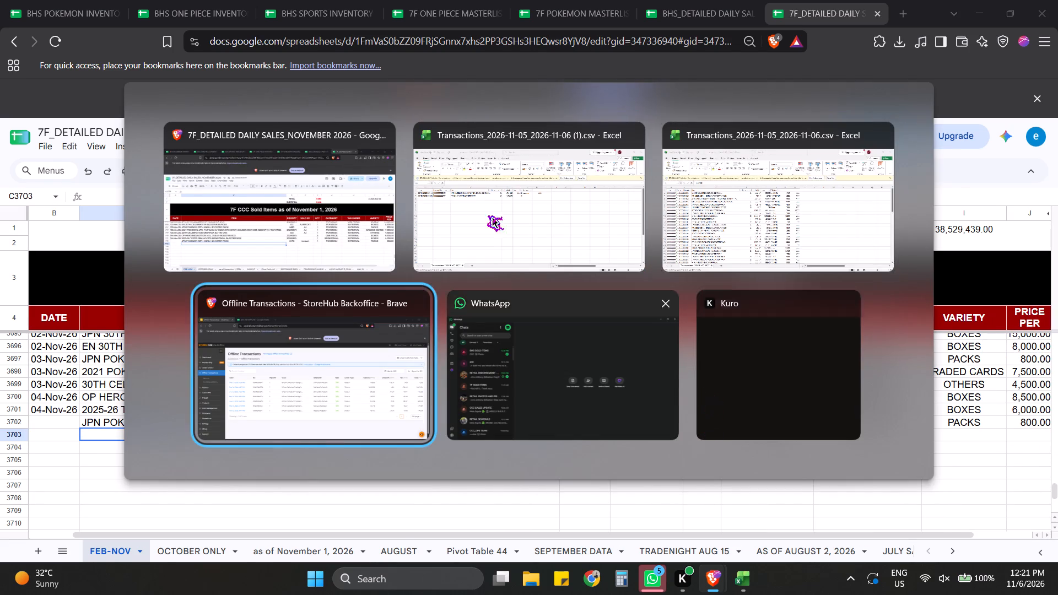
pyautogui.click(262, 0)
pyautogui.click(354, 8)
pyautogui.click(349, 36)
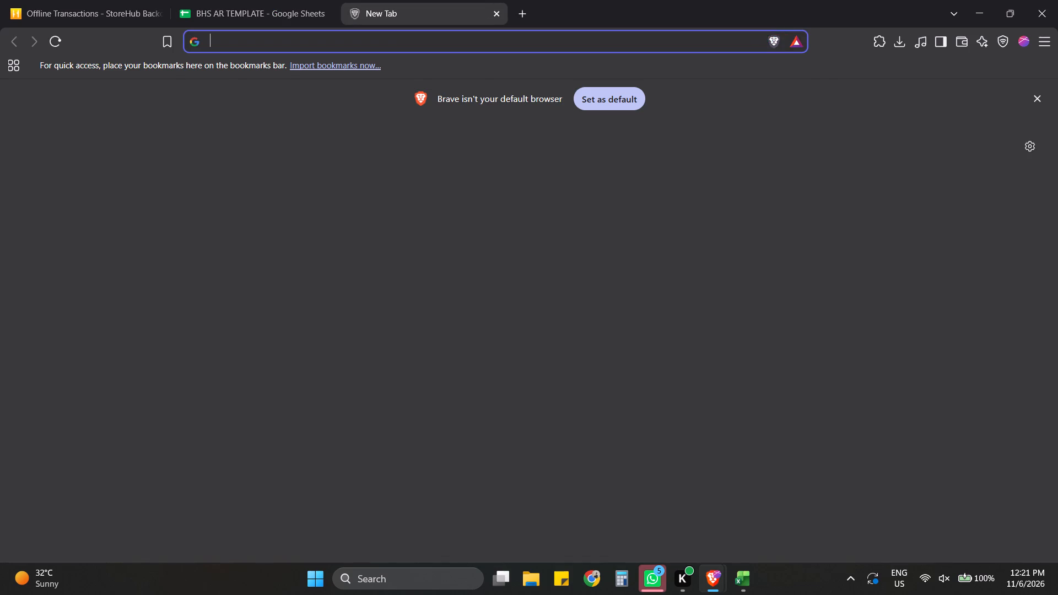
pyautogui.write('7F AR')
pyautogui.click(320, 92)
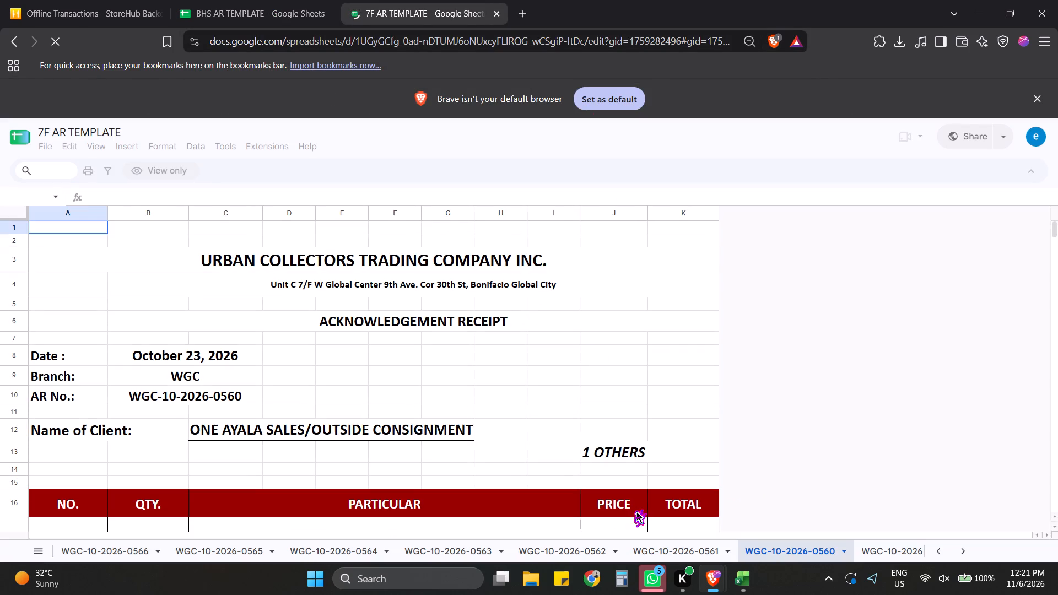
pyautogui.tripleClick(933, 552)
pyautogui.tripleClick(933, 552)
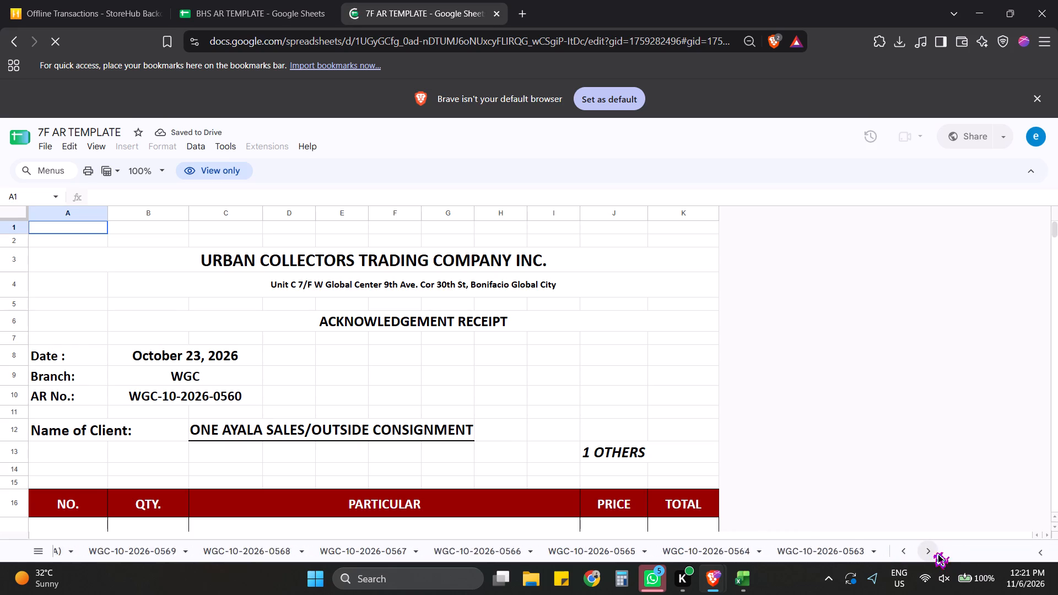
pyautogui.click(905, 550)
pyautogui.tripleClick(905, 550)
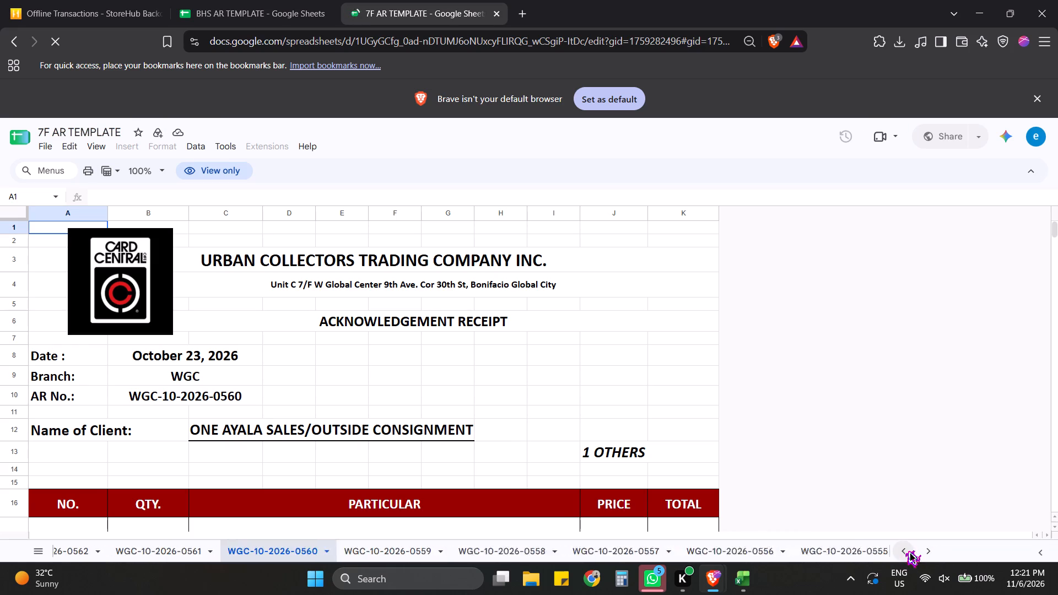
pyautogui.tripleClick(905, 550)
pyautogui.tripleClick(905, 550)
pyautogui.tripleClick(905, 550)
pyautogui.tripleClick(905, 550)
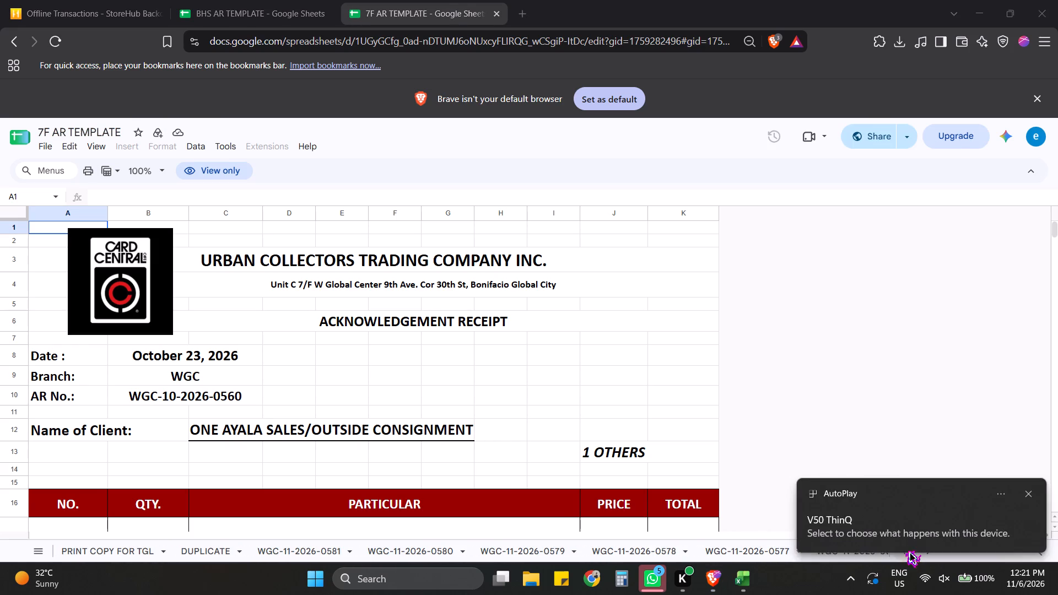
pyautogui.click(905, 550)
pyautogui.tripleClick(905, 550)
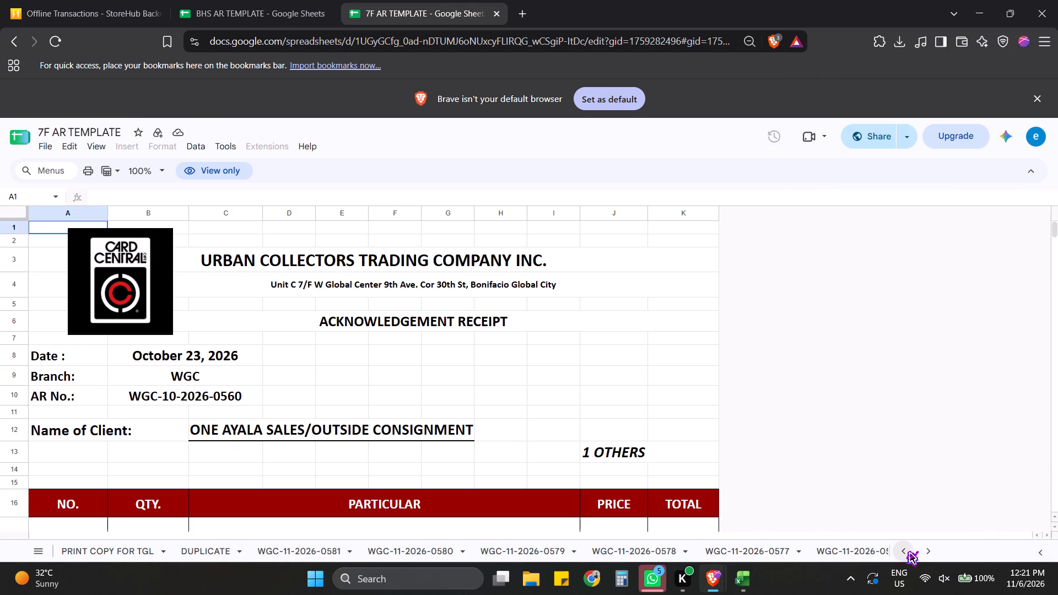
pyautogui.click(905, 550)
pyautogui.click(905, 550)
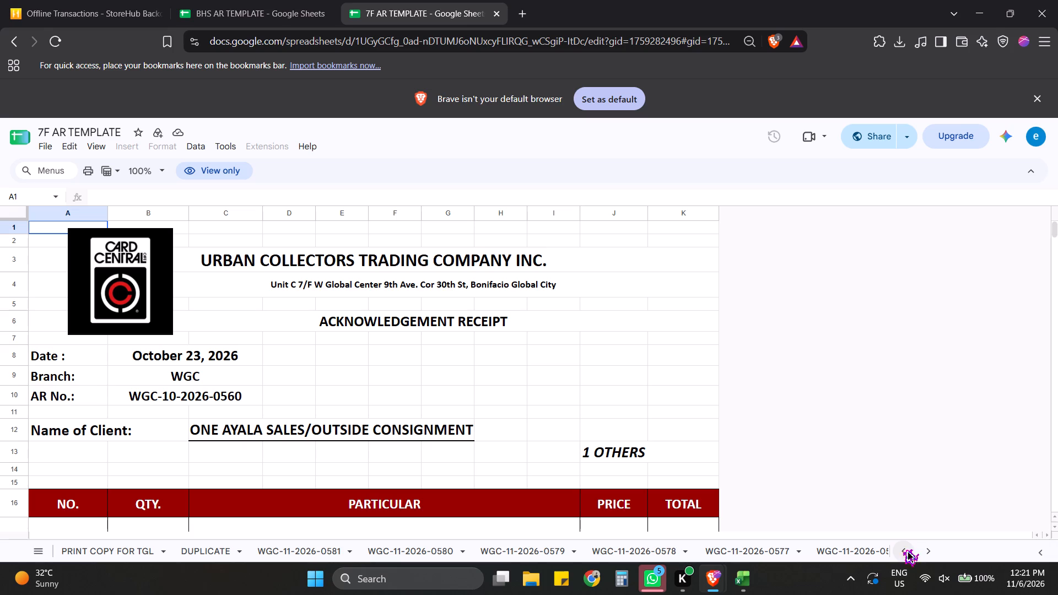
pyautogui.doubleClick(902, 549)
pyautogui.click(327, 554)
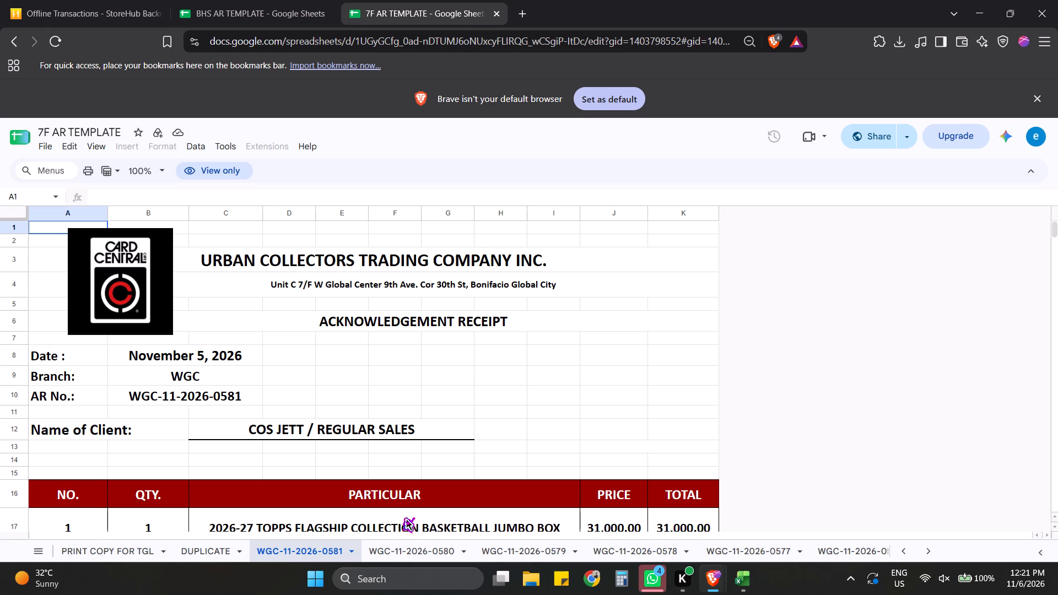
pyautogui.scroll(-4, 379, 494)
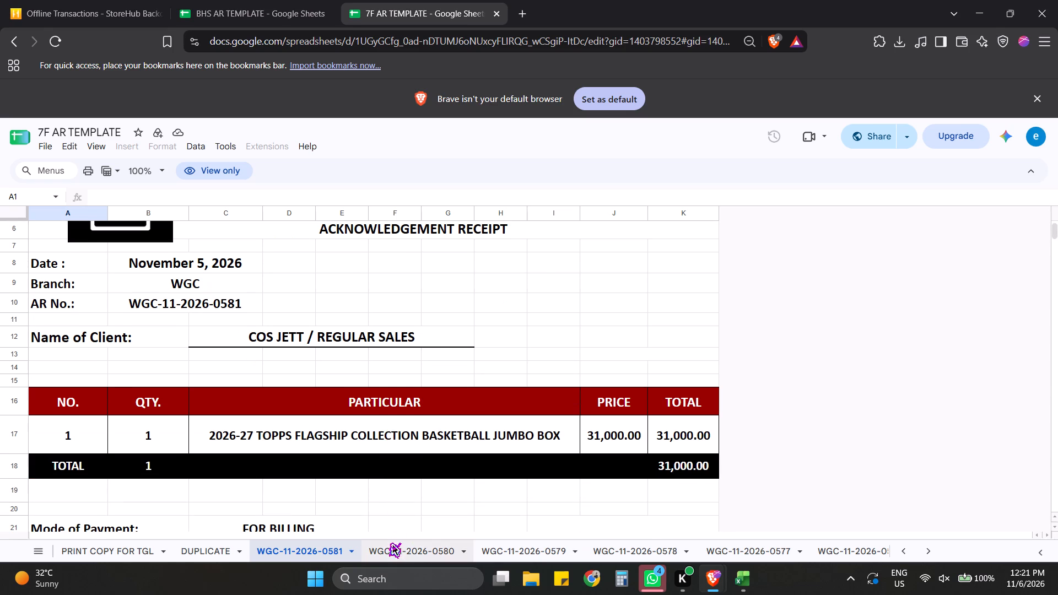
pyautogui.click(407, 547)
pyautogui.scroll(-3, 457, 471)
pyautogui.click(510, 551)
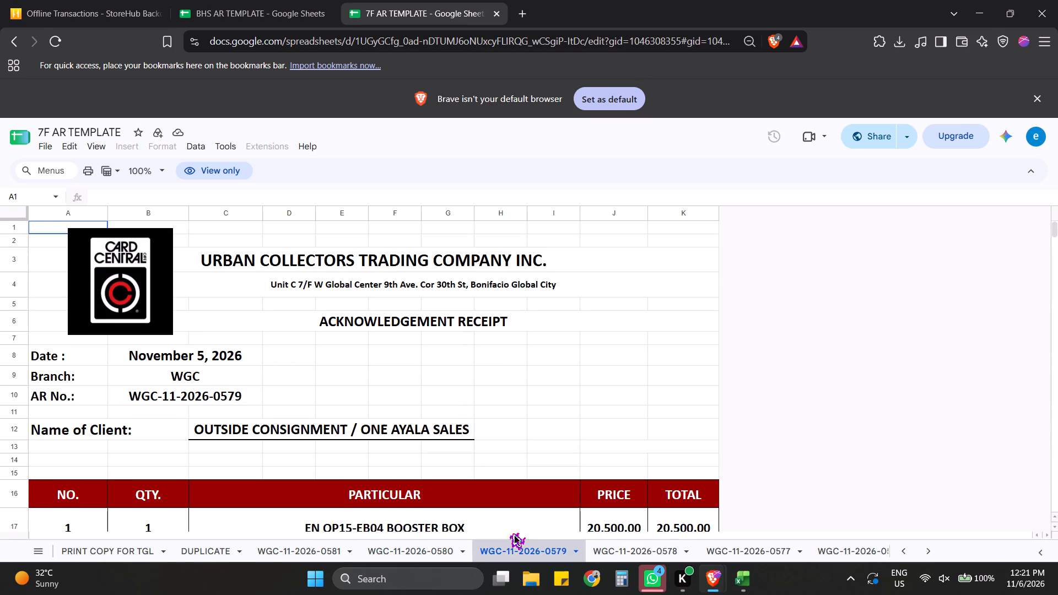
pyautogui.scroll(-3, 561, 447)
pyautogui.click(632, 553)
pyautogui.scroll(-1, 665, 484)
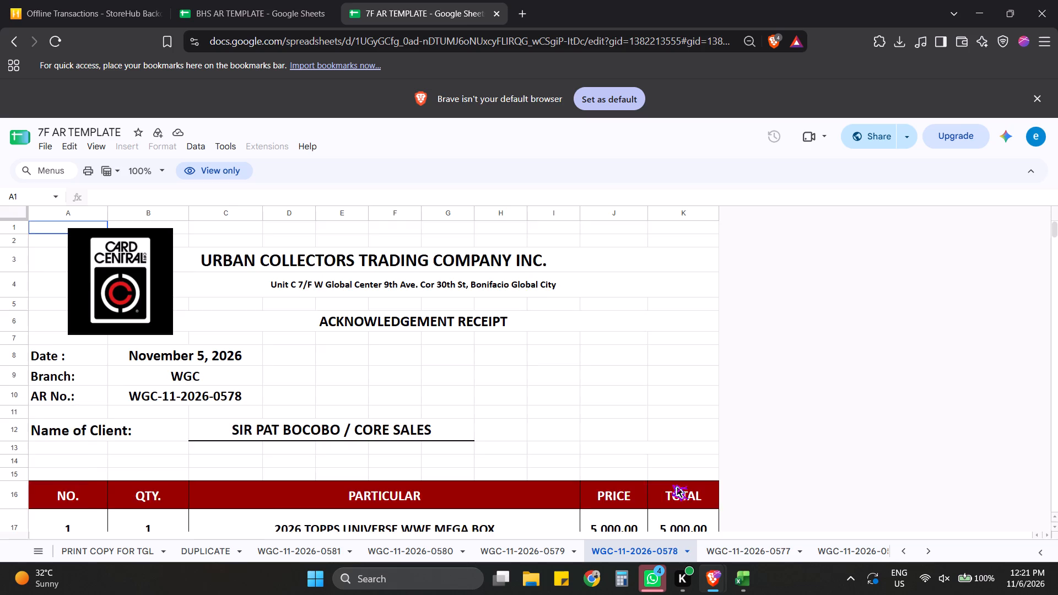
pyautogui.scroll(-2, 672, 484)
pyautogui.click(741, 558)
pyautogui.scroll(-3, 755, 477)
pyautogui.click(841, 555)
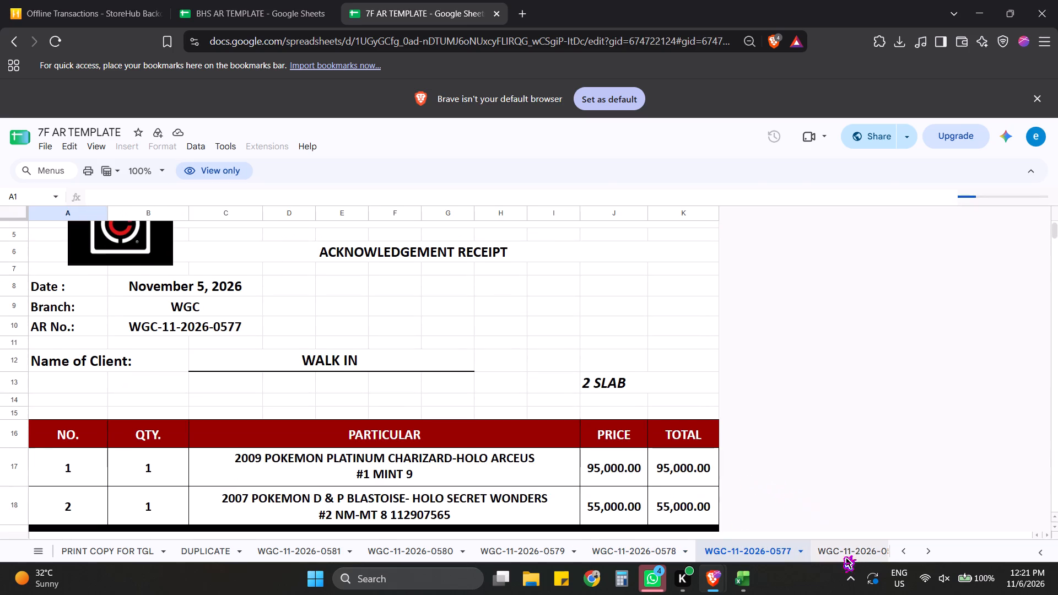
pyautogui.scroll(-1, 824, 444)
pyautogui.click(737, 549)
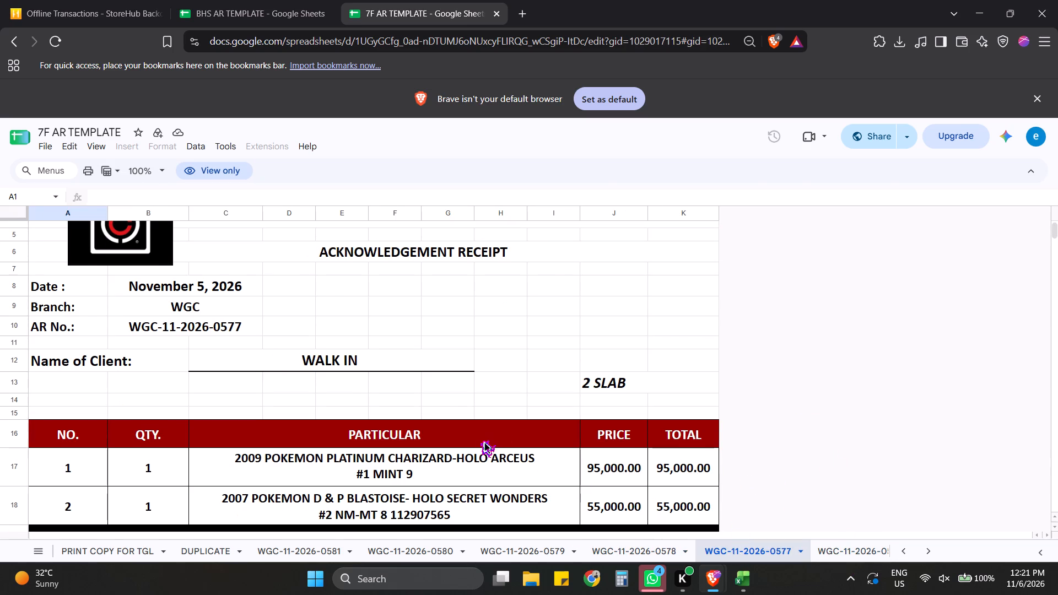
pyautogui.scroll(-4, 586, 445)
pyautogui.scroll(4, 483, 439)
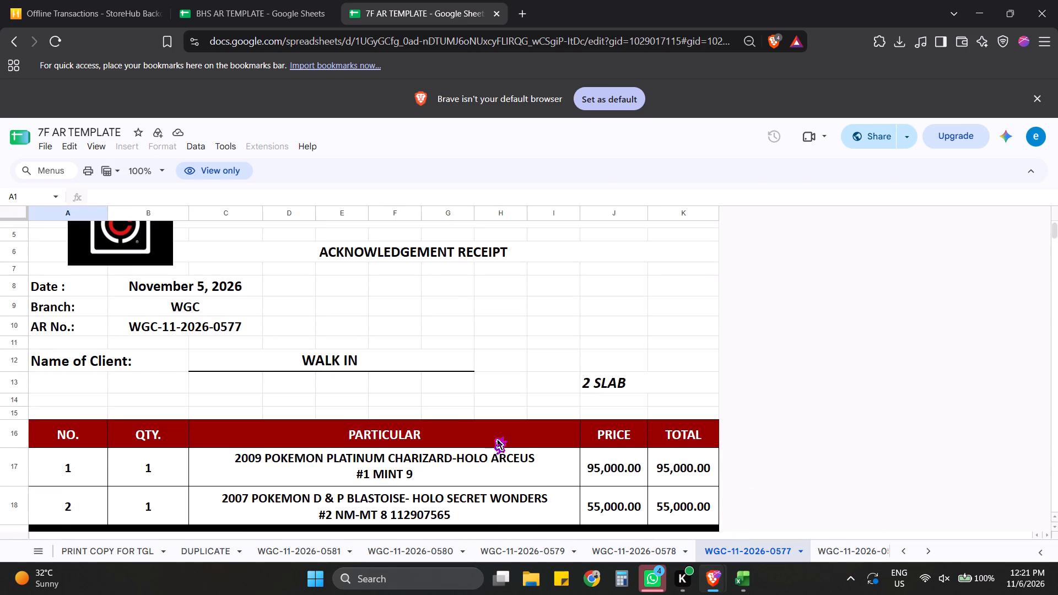
pyautogui.scroll(-10, 489, 442)
pyautogui.scroll(-6, 523, 413)
pyautogui.scroll(7, 525, 413)
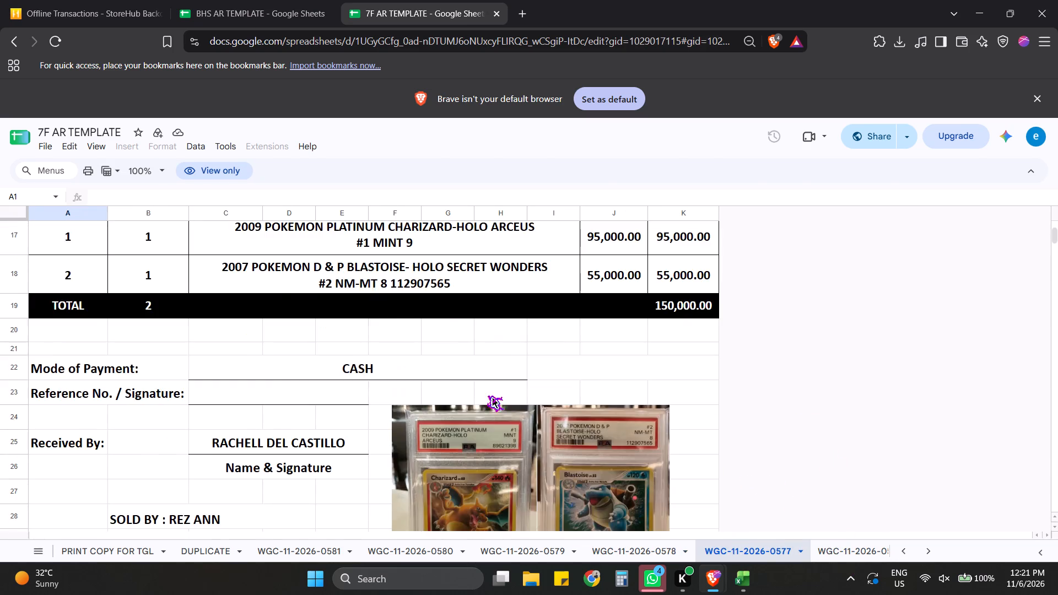
pyautogui.scroll(5, 487, 395)
pyautogui.moveTo(407, 372); pyautogui.dragTo(441, 407)
pyautogui.hotkey('ctrl', 'c')
pyautogui.hotkey('alt', 'Tab')
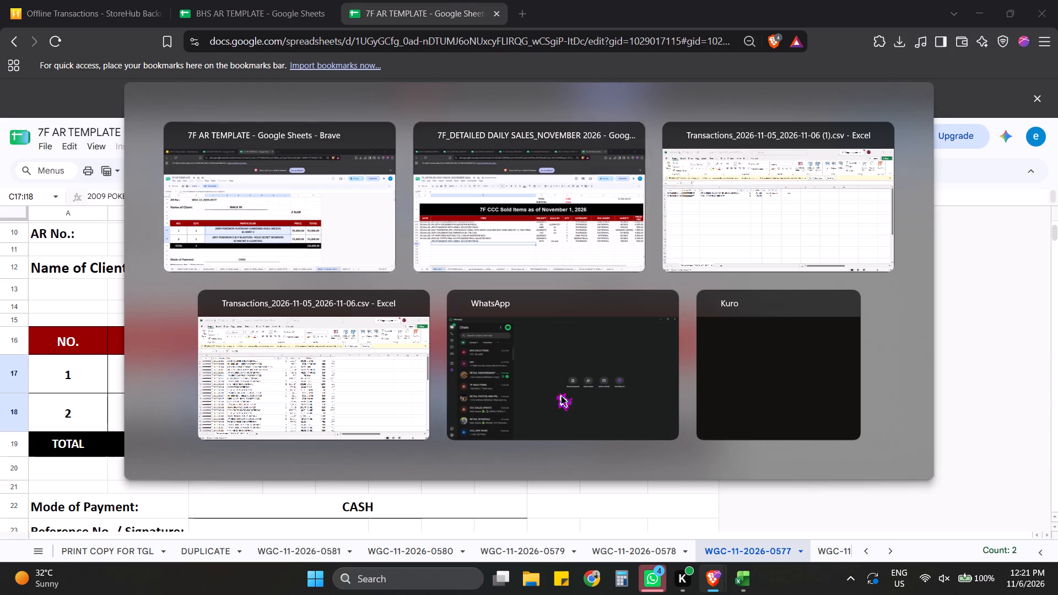
pyautogui.click(291, 475)
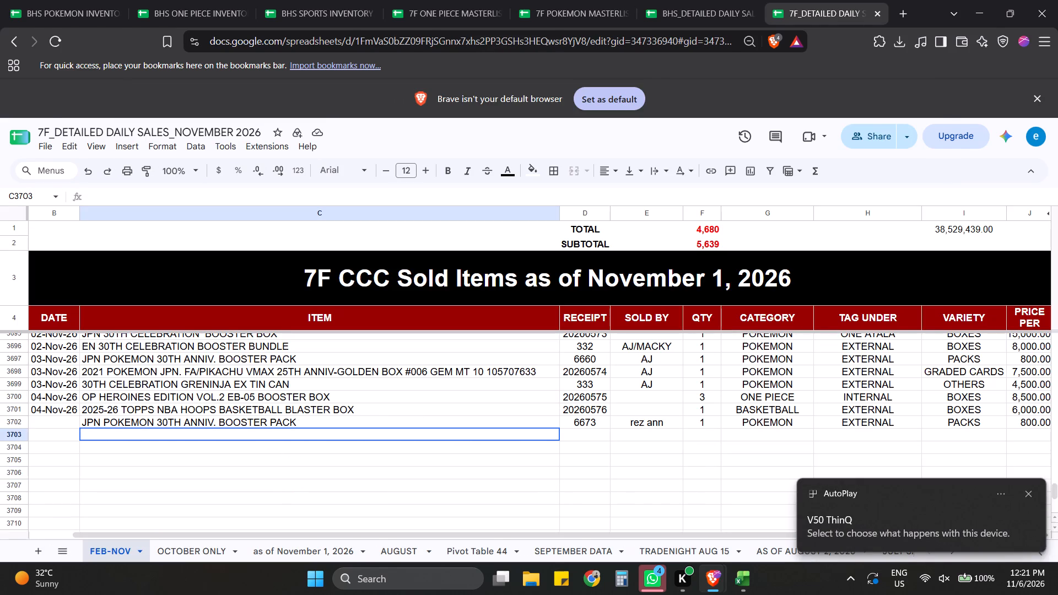
pyautogui.click(263, 430)
pyautogui.hotkey('ctrl', 'shift', 'v')
pyautogui.click(370, 488)
# Remove the line breaks from the Charizard and Blastoise item names in rows 3703 and 3704, keeping spaces between the parts.
pyautogui.click(300, 458)
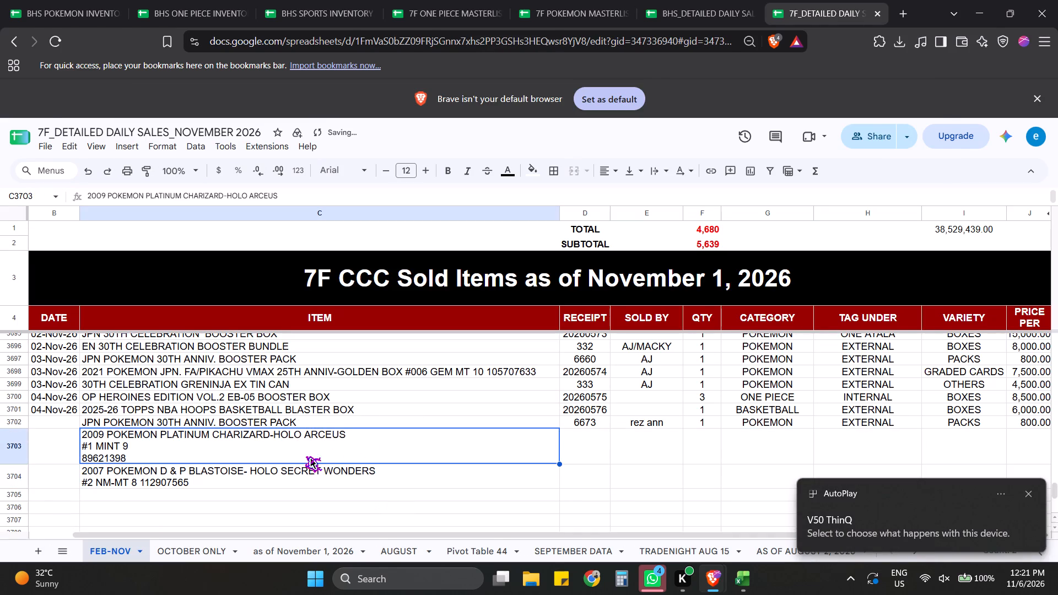
pyautogui.doubleClick(365, 432)
pyautogui.click(364, 435)
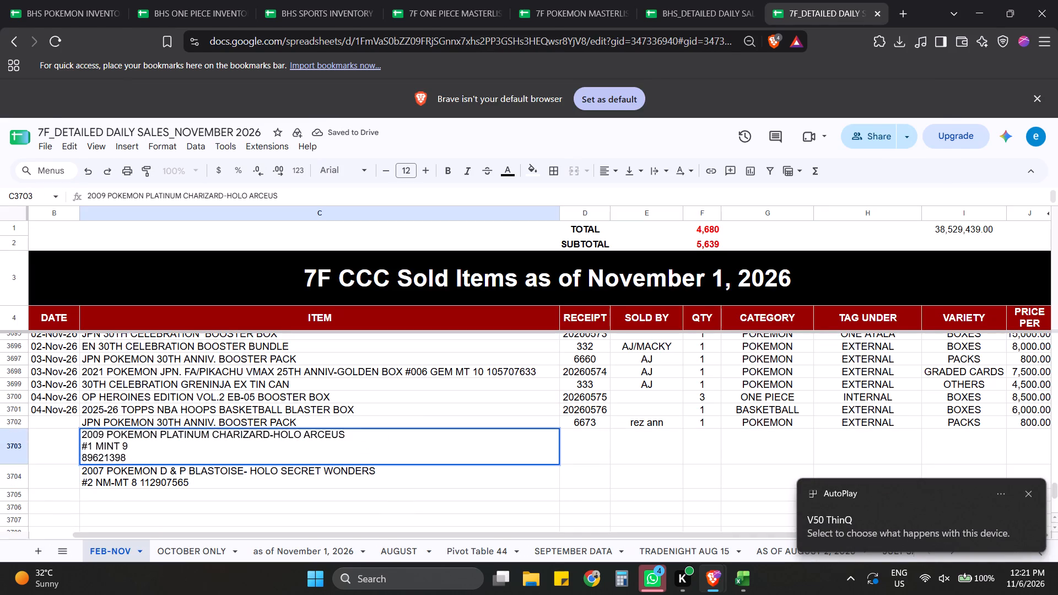
pyautogui.press('Delete')
pyautogui.click(353, 445)
pyautogui.click(426, 432)
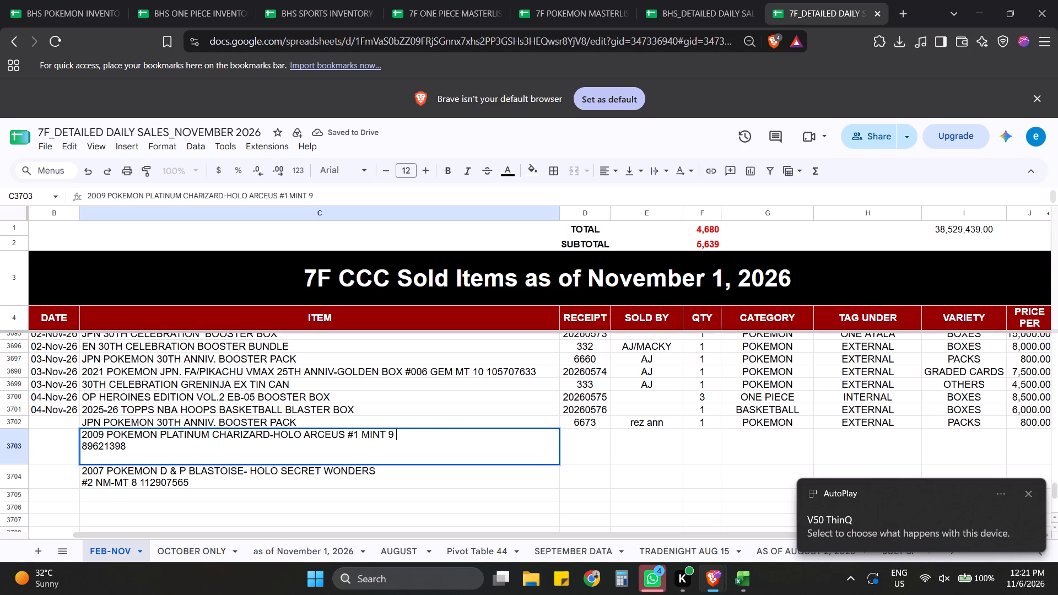
pyautogui.press('Delete')
pyautogui.click(361, 482)
pyautogui.doubleClick(381, 447)
pyautogui.click(381, 447)
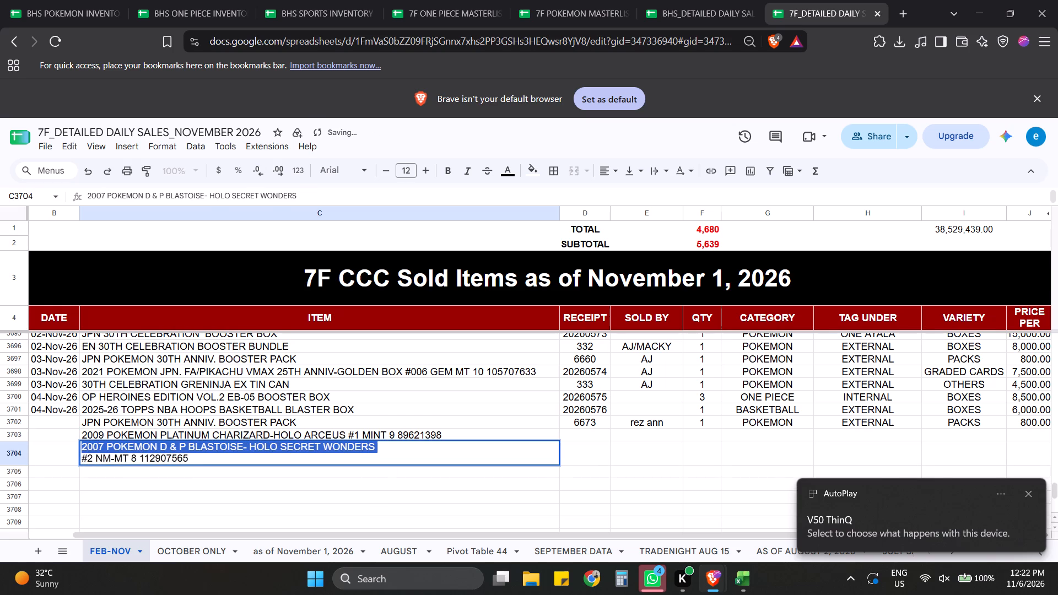
pyautogui.click(398, 450)
pyautogui.press('Delete')
pyautogui.press('space')
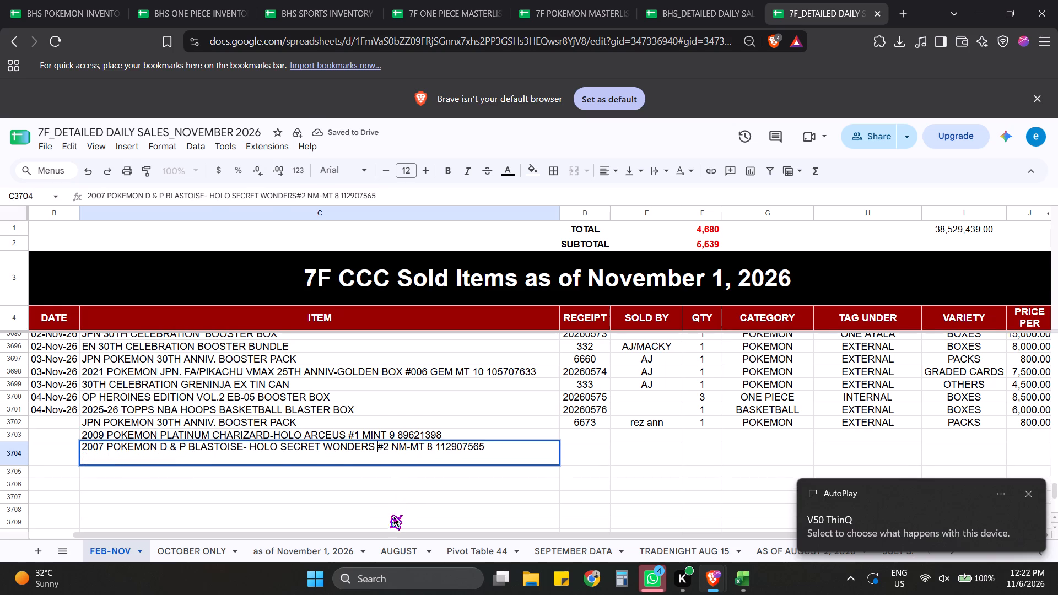
pyautogui.click(408, 517)
pyautogui.click(621, 474)
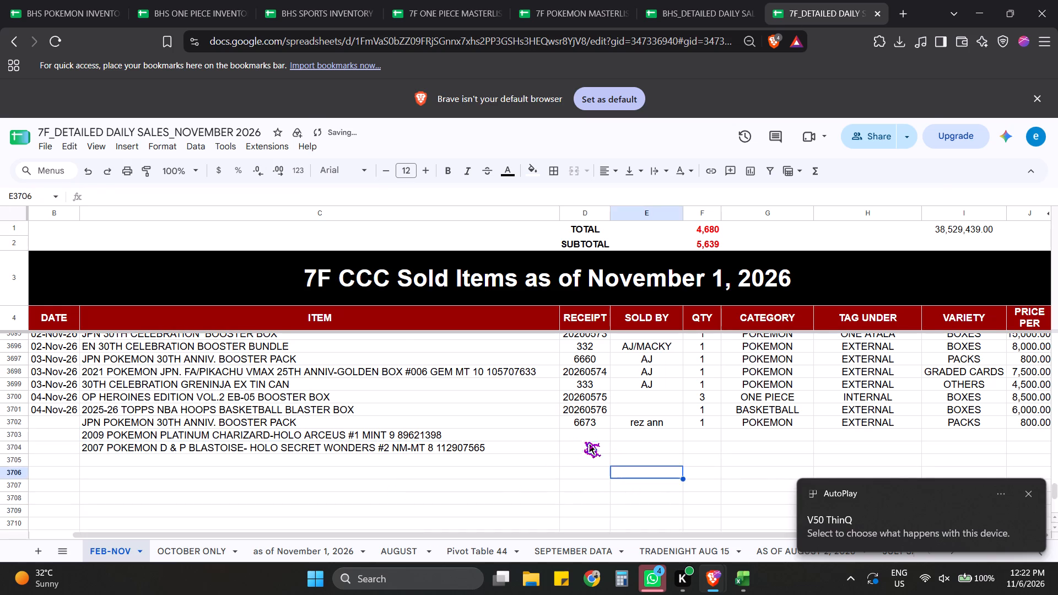
pyautogui.click(584, 441)
pyautogui.hotkey('alt', 'Tab')
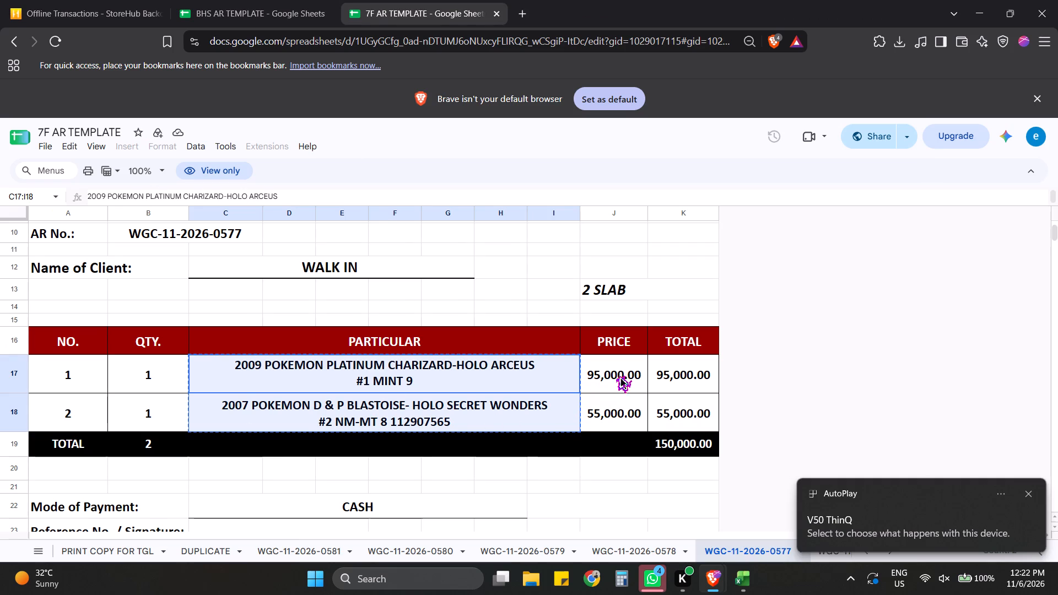
pyautogui.moveTo(617, 371); pyautogui.dragTo(610, 407)
pyautogui.hotkey('ctrl', 'c')
pyautogui.hotkey('alt', 'Tab')
pyautogui.click(547, 496)
pyautogui.click(730, 439)
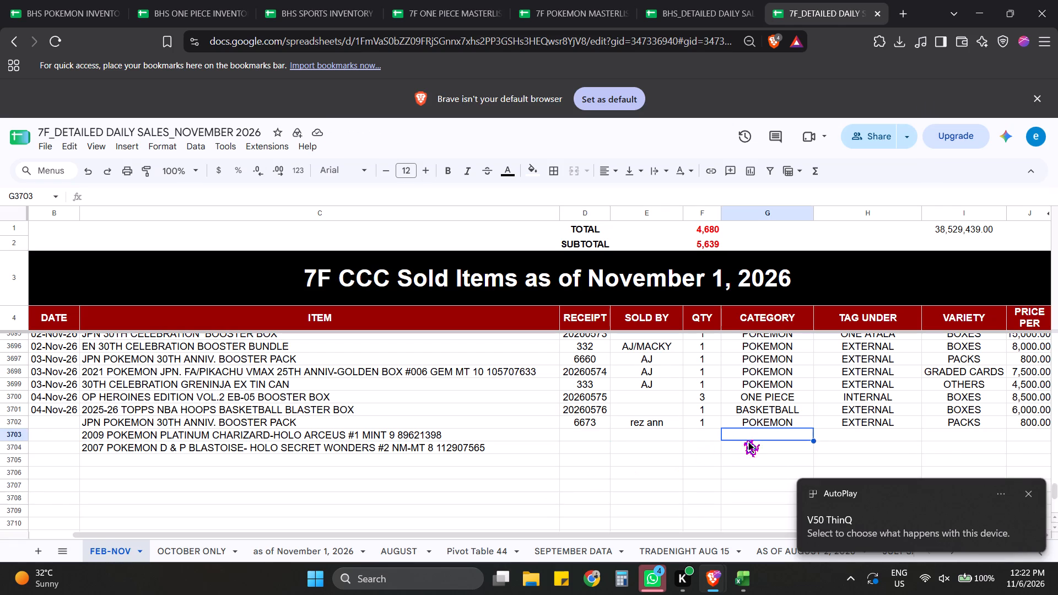
pyautogui.click(1023, 435)
pyautogui.hotkey('ctrl', 'shift', 'v')
pyautogui.click(742, 468)
# Copy the receipt number from row 3701 into row 3703 and change it to 20260577.
pyautogui.hotkey('alt', 'Tab')
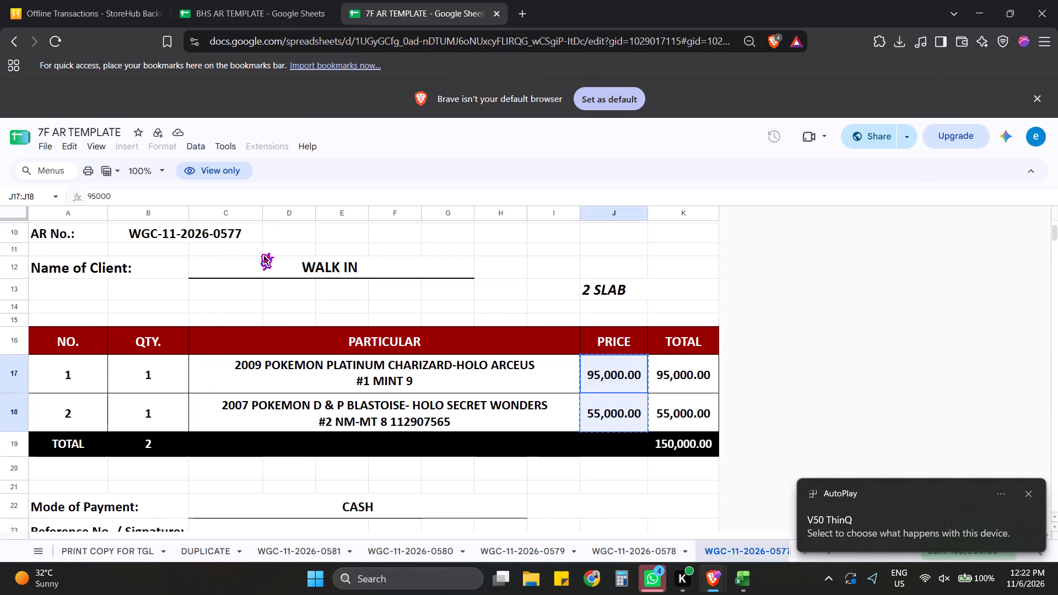
pyautogui.hotkey('alt', 'Tab')
pyautogui.click(593, 407)
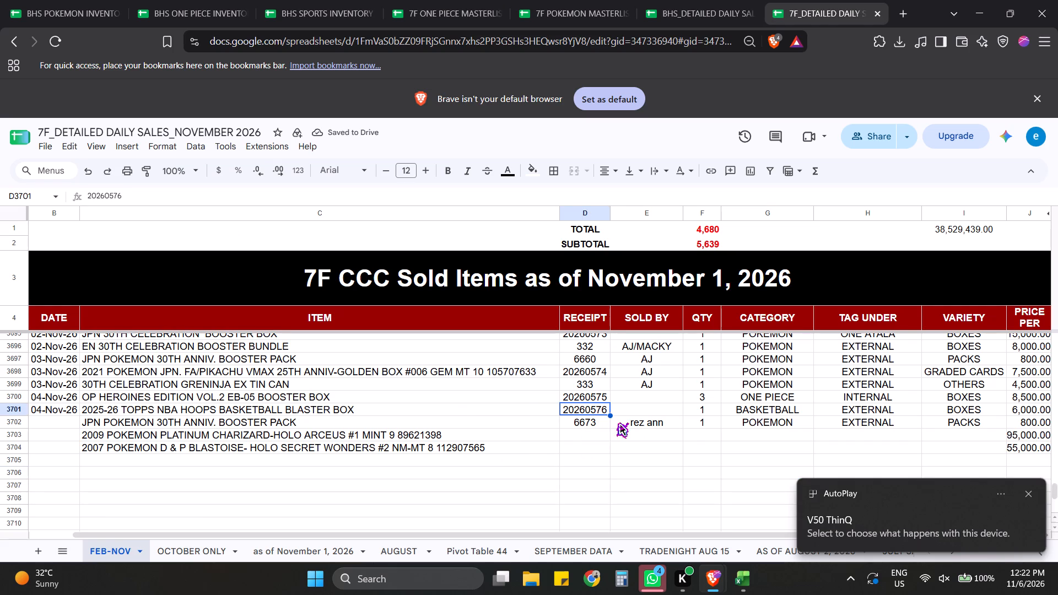
pyautogui.hotkey('ctrl', 'c')
pyautogui.click(590, 440)
pyautogui.hotkey('ctrl', 'v')
pyautogui.doubleClick(603, 435)
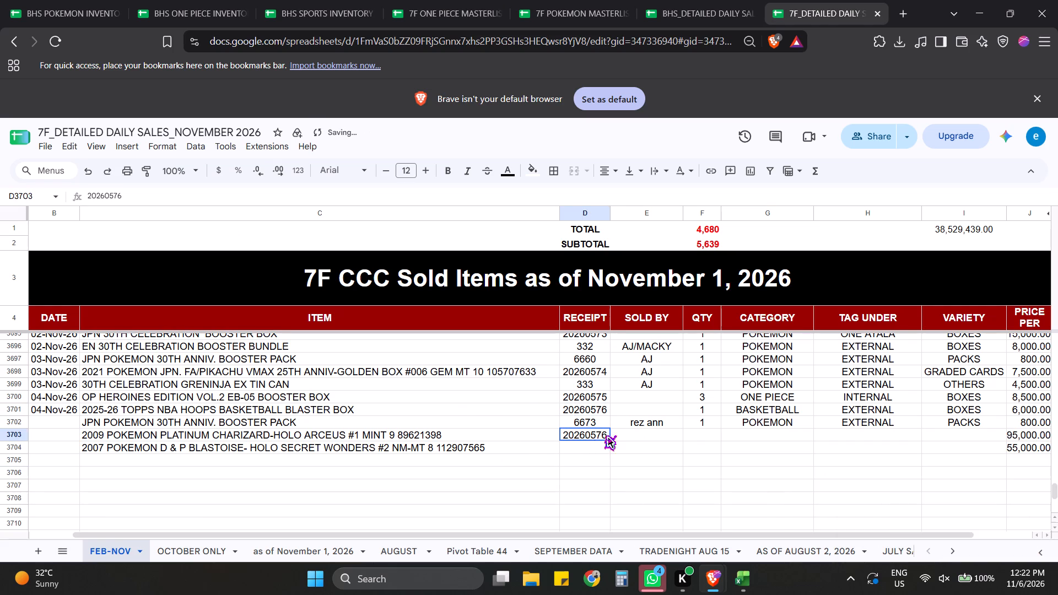
pyautogui.press('BackSpace')
pyautogui.press('7')
pyautogui.press('Return')
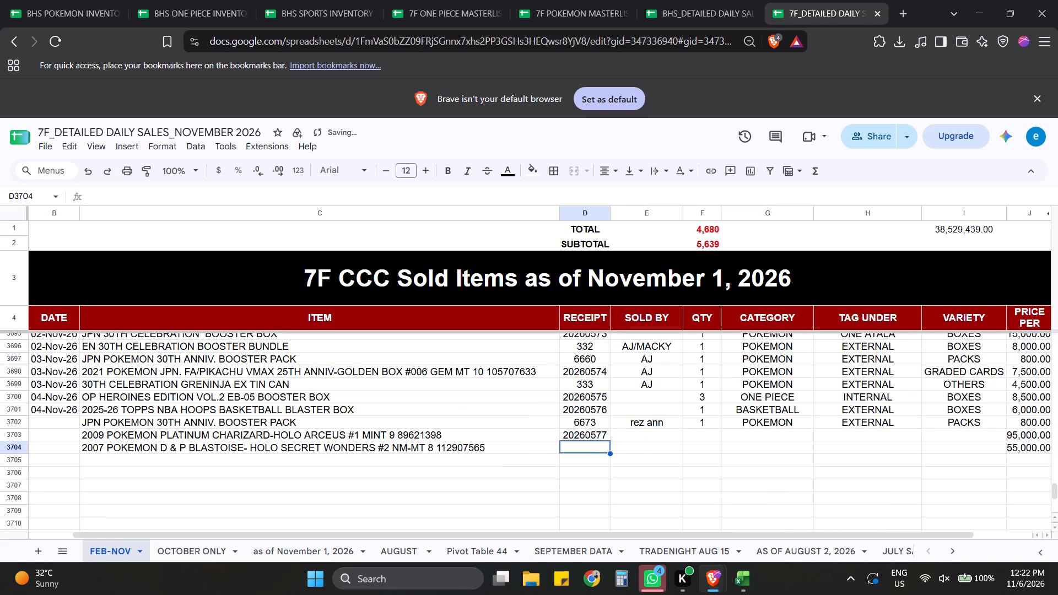
pyautogui.press('Up')
pyautogui.hotkey('ctrl', 'c')
pyautogui.press('Down')
pyautogui.hotkey('ctrl', 'v')
pyautogui.hotkey('ctrl', 'Down')
pyautogui.hotkey('alt', 'Tab')
pyautogui.hotkey('alt', 'Tab')
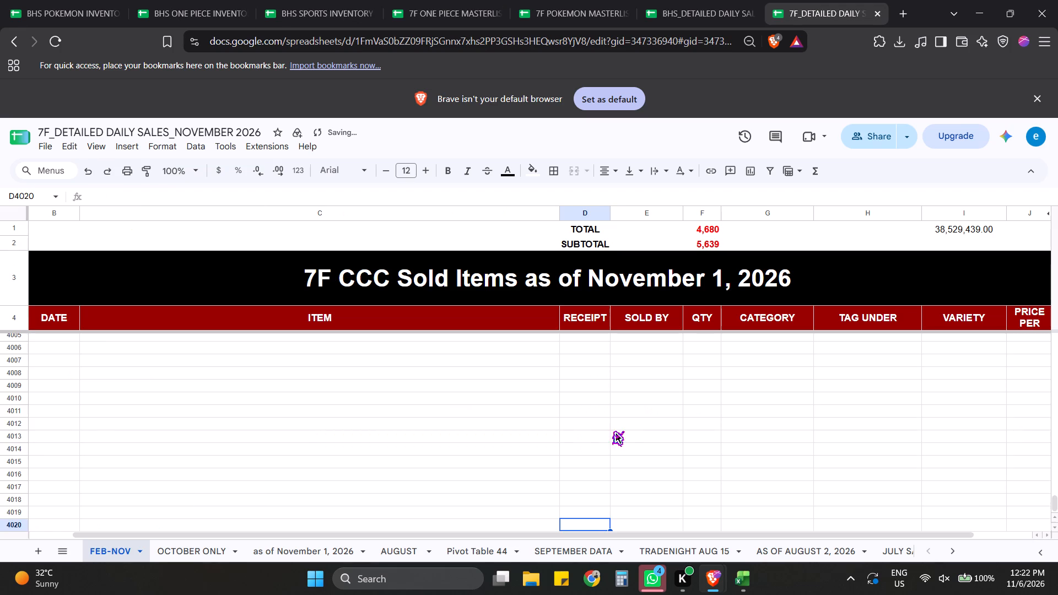
pyautogui.hotkey('ctrl', 'Up')
# Copy the seller name from row 3702 into the SOLD BY cells of rows 3703 and 3704.
pyautogui.press('Right')
pyautogui.press('Up')
pyautogui.press('Up')
pyautogui.press('Down')
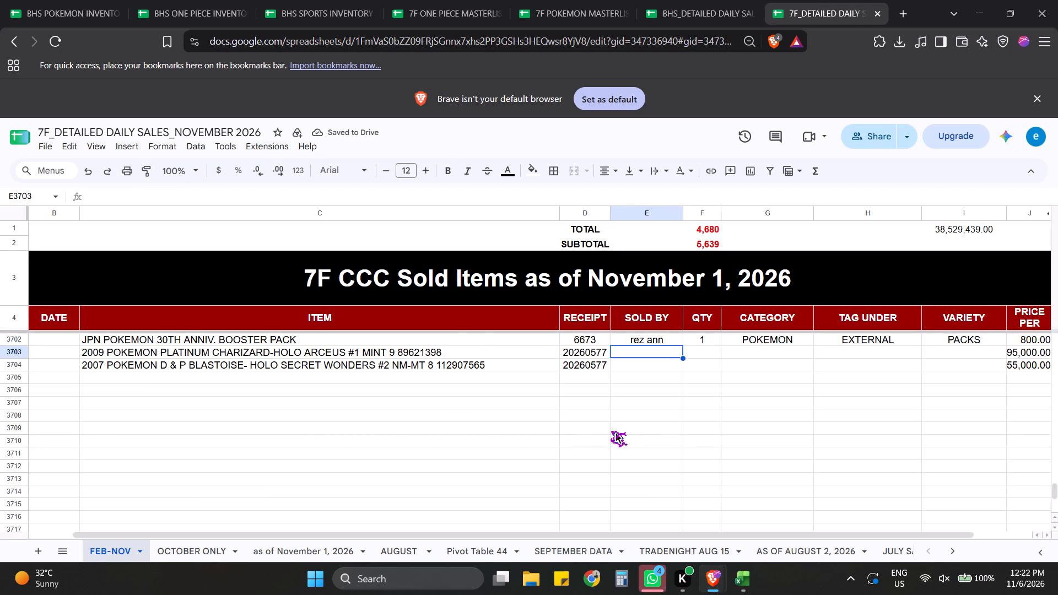
pyautogui.press('Up')
pyautogui.hotkey('ctrl', 'c')
pyautogui.press('Down')
pyautogui.hotkey('ctrl', 'v')
pyautogui.press('Down')
pyautogui.hotkey('ctrl', 'v')
# Set the quantity to 1 in the QTY cells of rows 3703 and 3704.
pyautogui.press('Right')
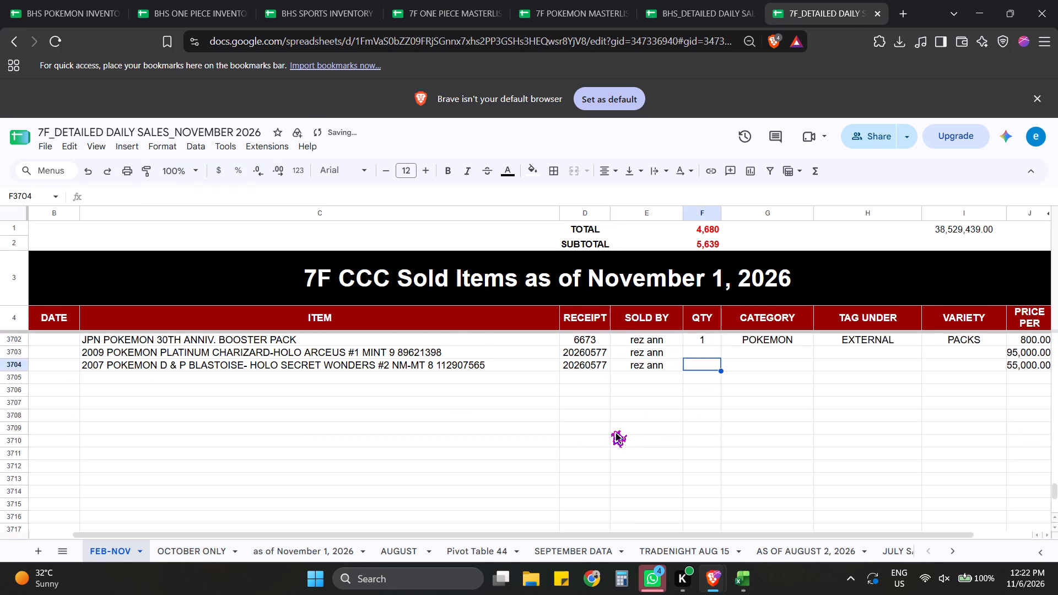
pyautogui.press('Up')
pyautogui.press('1')
pyautogui.press('Down')
pyautogui.press('1')
pyautogui.press('Right')
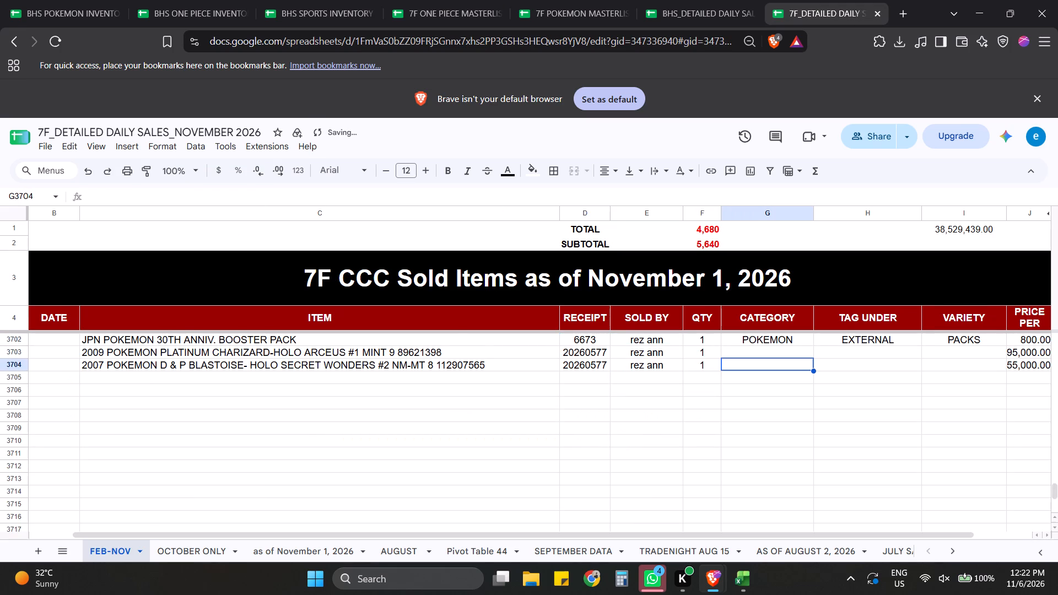
# Set the CATEGORY to POKEMON for the Charizard and Blastoise cards in rows 3703 and 3704.
pyautogui.press('Up')
pyautogui.press('p')
pyautogui.press('Return')
pyautogui.press('p')
pyautogui.press('Return')
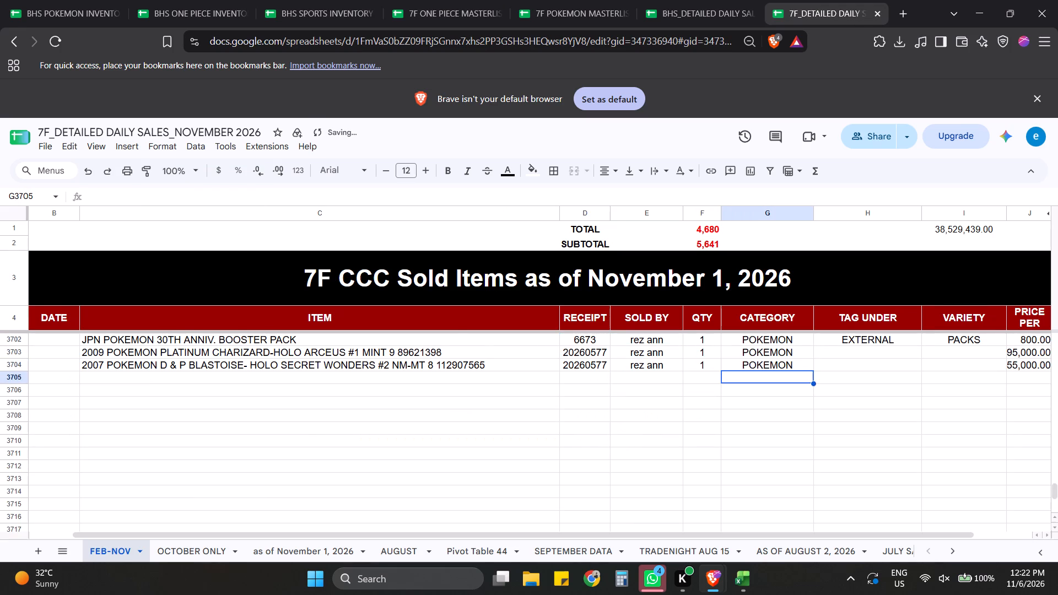
# Set TAG UNDER to EXTERNAL for the two cards in rows 3703 and 3704.
pyautogui.press('Up')
pyautogui.press('Up')
pyautogui.press('Right')
pyautogui.write('EC')
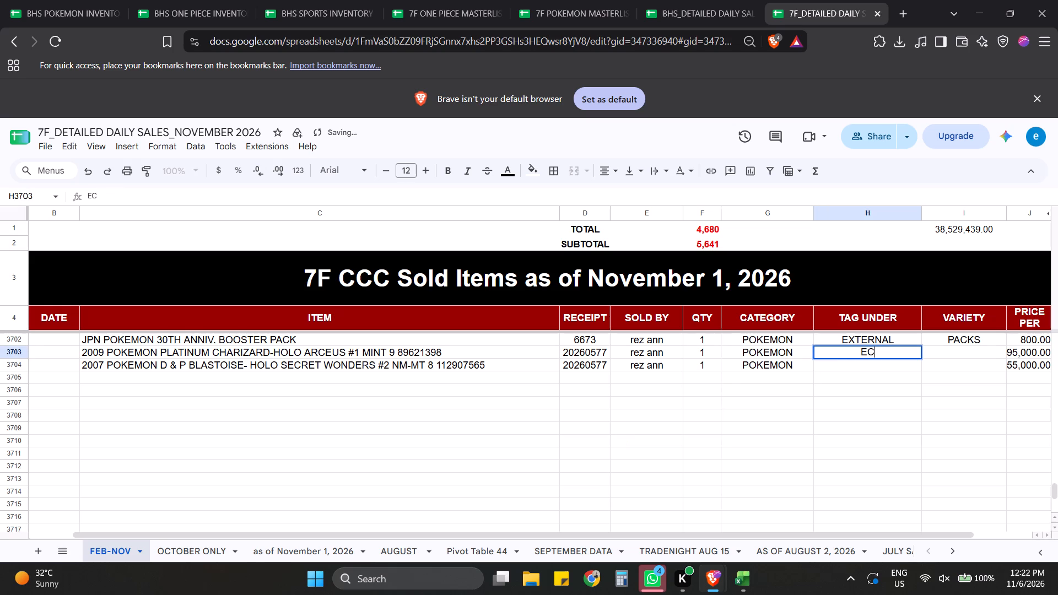
pyautogui.press('BackSpace')
pyautogui.press('x')
pyautogui.press('Return')
pyautogui.write('EX')
pyautogui.press('Return')
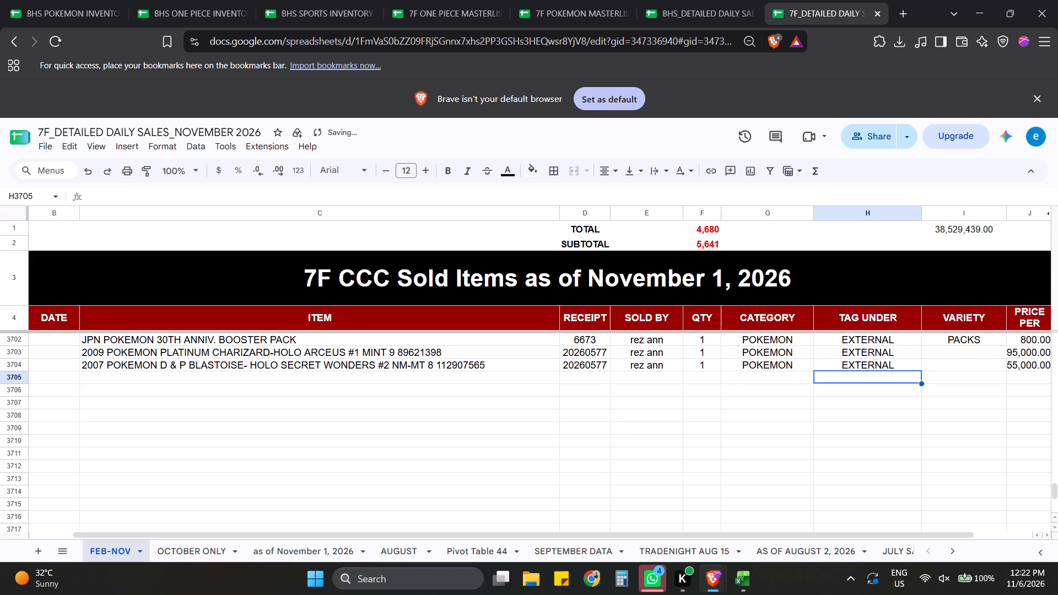
# Set the VARIETY to GRADED CARDS for the two cards in rows 3703 and 3704.
pyautogui.press('Up')
pyautogui.press('Right')
pyautogui.press('Up')
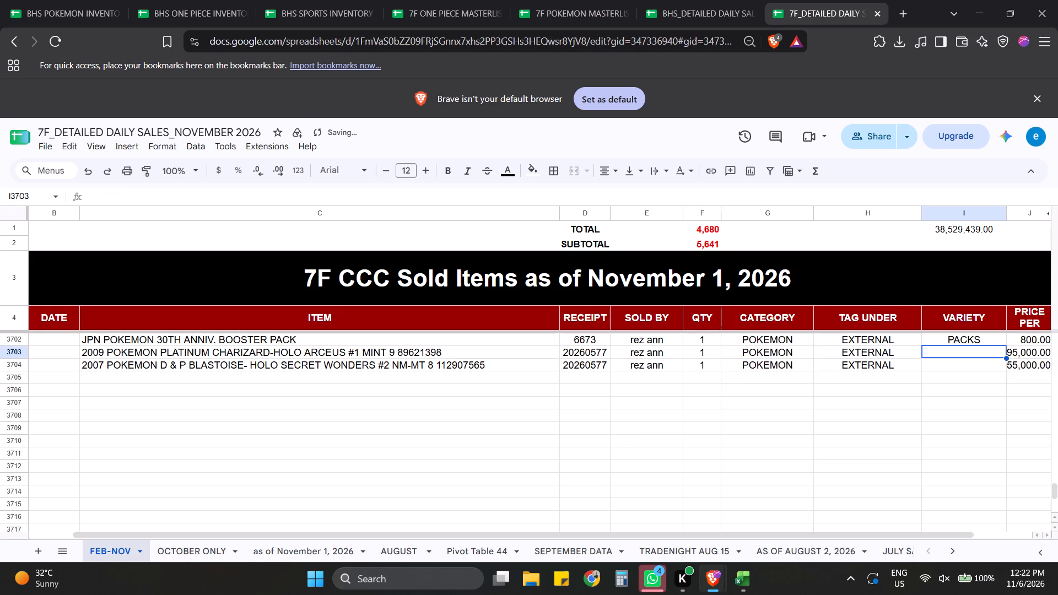
pyautogui.write('GRAD')
pyautogui.press('Return')
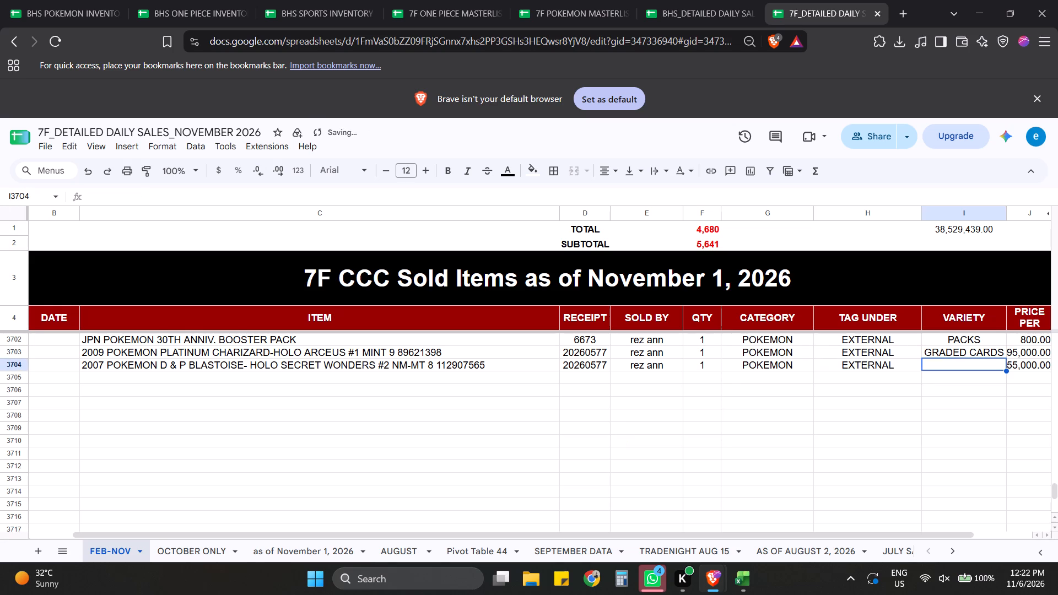
pyautogui.write('GRADE')
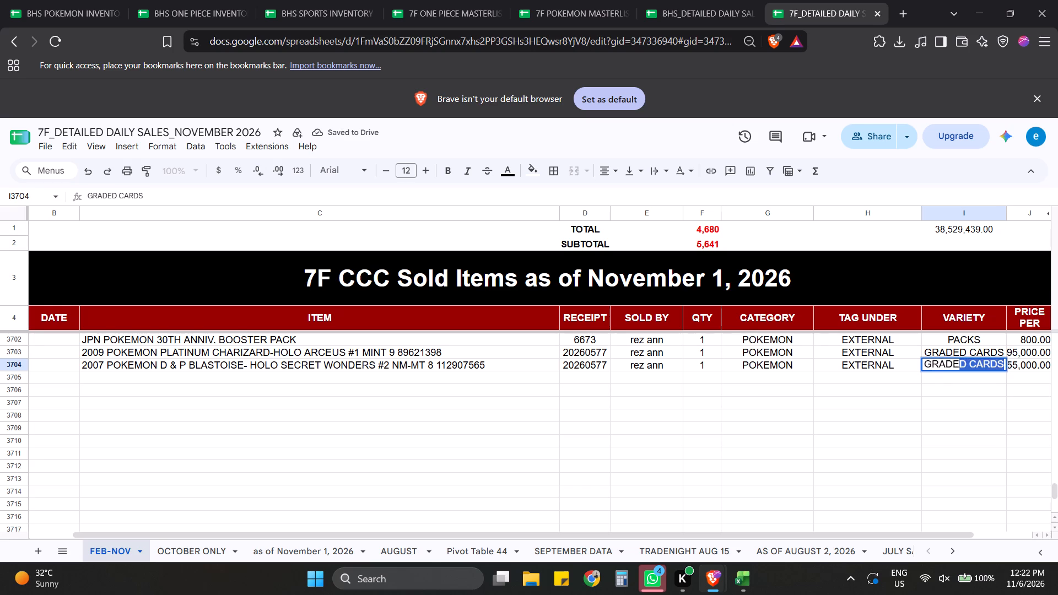
pyautogui.press('Tab')
# Check the entries of row 3704 across the columns, from the item to the price and total amount.
pyautogui.press('Tab')
pyautogui.press('Tab')
pyautogui.press('Tab')
pyautogui.press('Left')
pyautogui.press('Left')
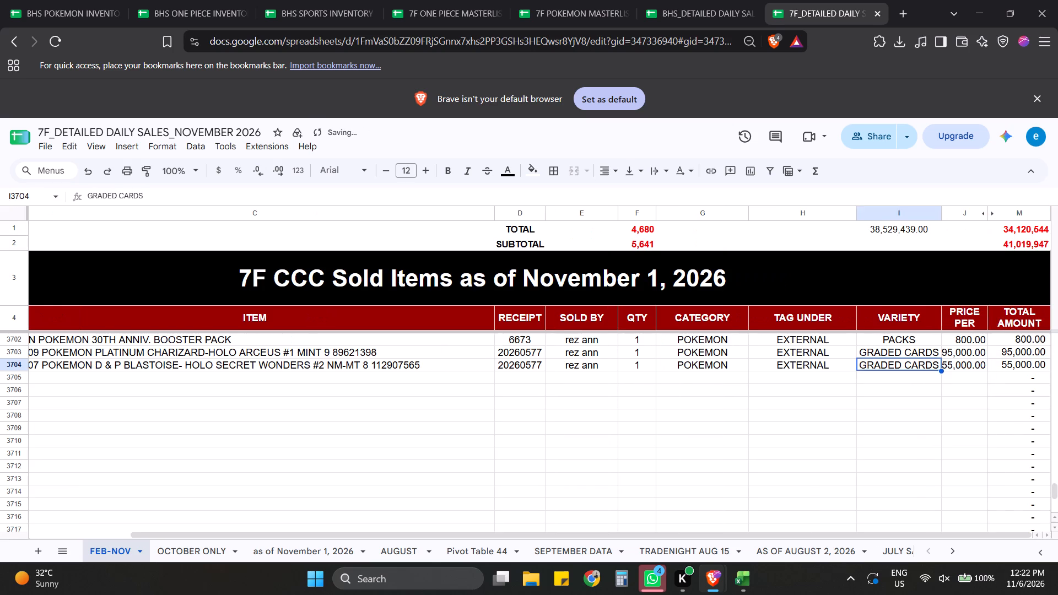
pyautogui.press('Left')
pyautogui.press('Left')
pyautogui.press('Left')
pyautogui.press('Right')
pyautogui.press('Right')
pyautogui.press('Right')
pyautogui.press('Right')
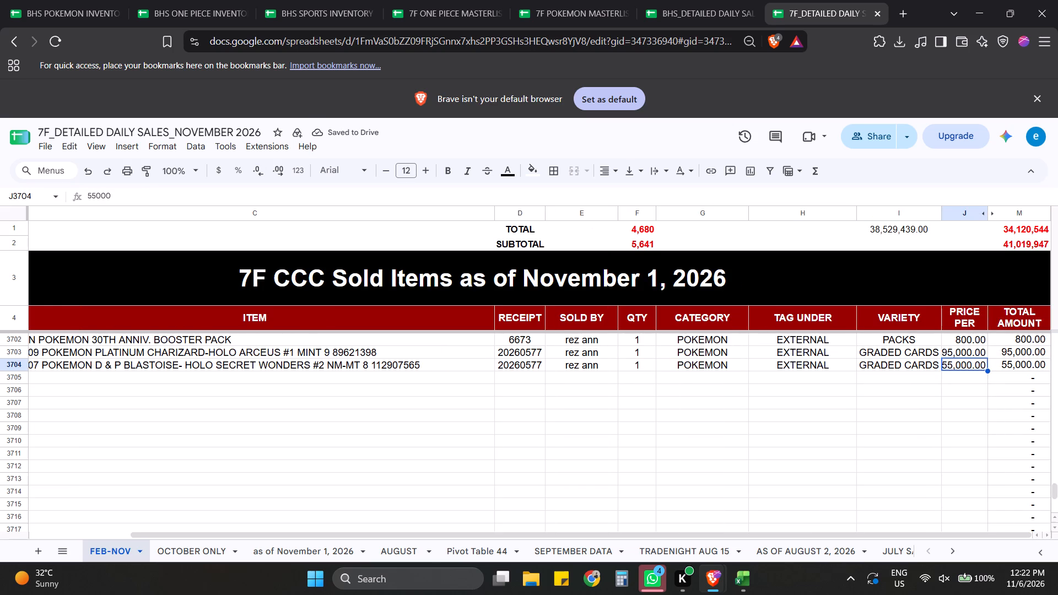
pyautogui.press('Right')
pyautogui.press('Left')
pyautogui.press('Left')
pyautogui.press('Left')
pyautogui.press('Left')
pyautogui.press('Left')
pyautogui.press('Left')
pyautogui.press('Left')
pyautogui.press('Left')
pyautogui.press('Left')
pyautogui.press('Right')
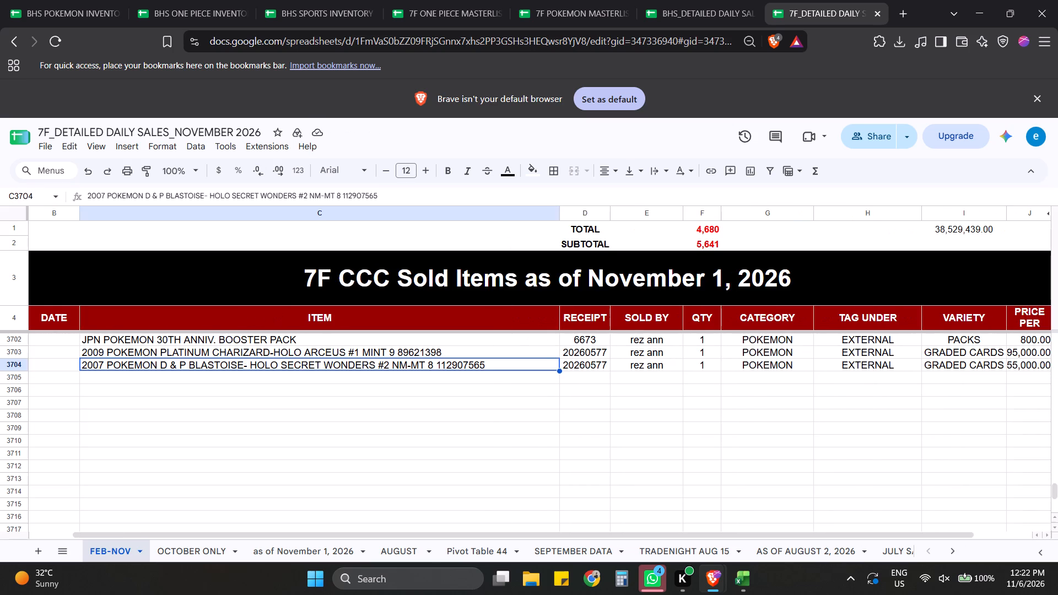
pyautogui.press('Right')
pyautogui.press('Down')
pyautogui.press('Left')
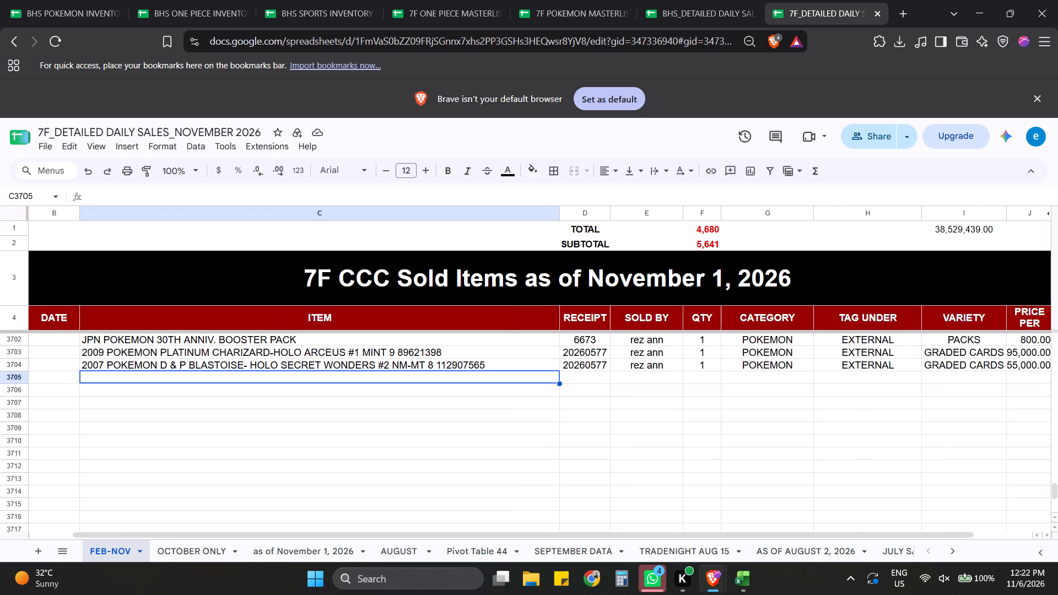
pyautogui.hotkey('alt', 'Tab')
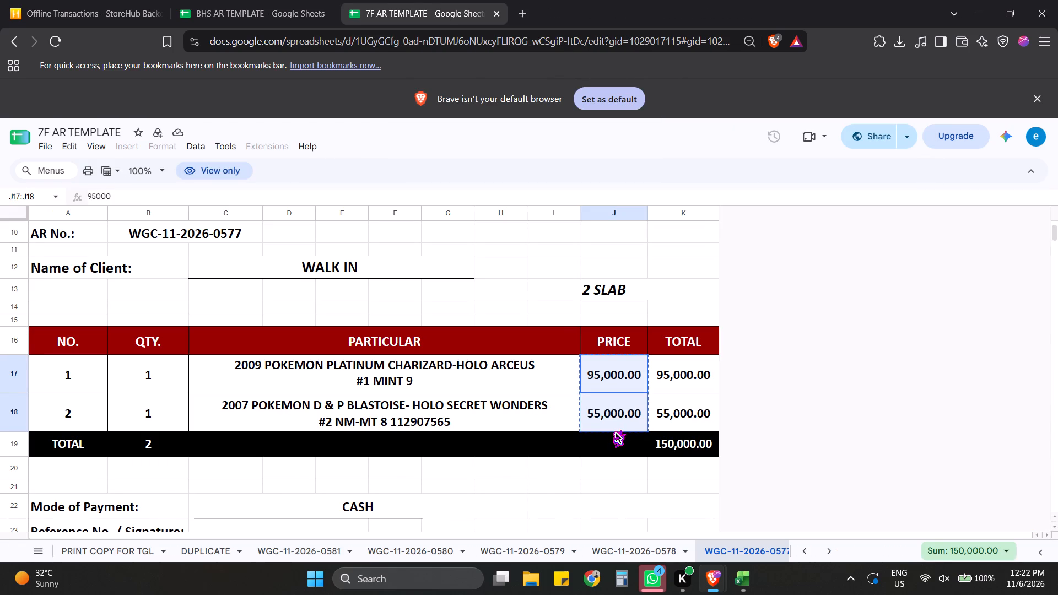
pyautogui.scroll(-5, 398, 396)
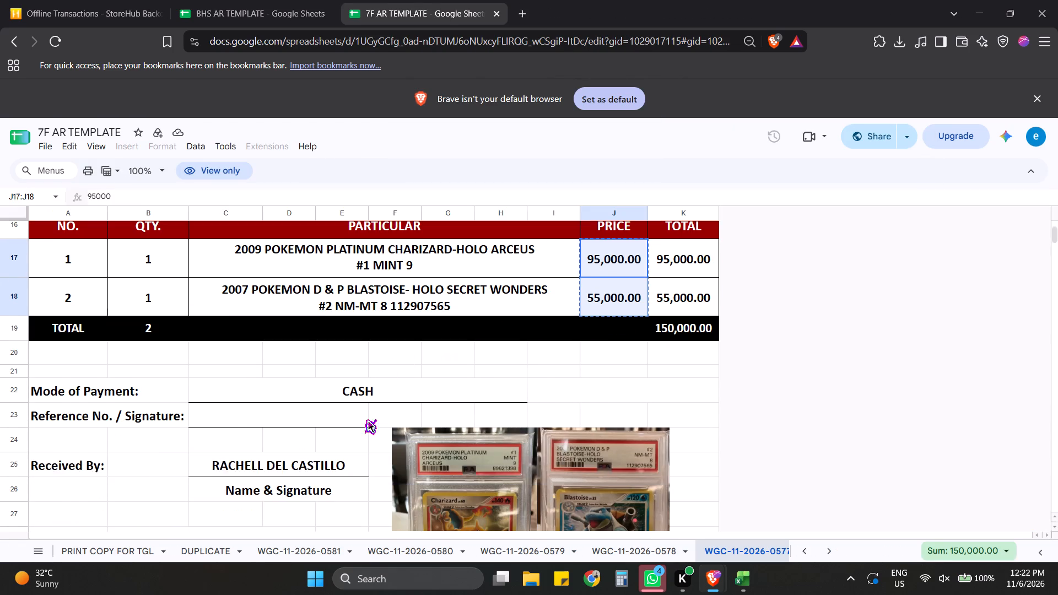
pyautogui.scroll(-4, 316, 474)
pyautogui.scroll(7, 478, 447)
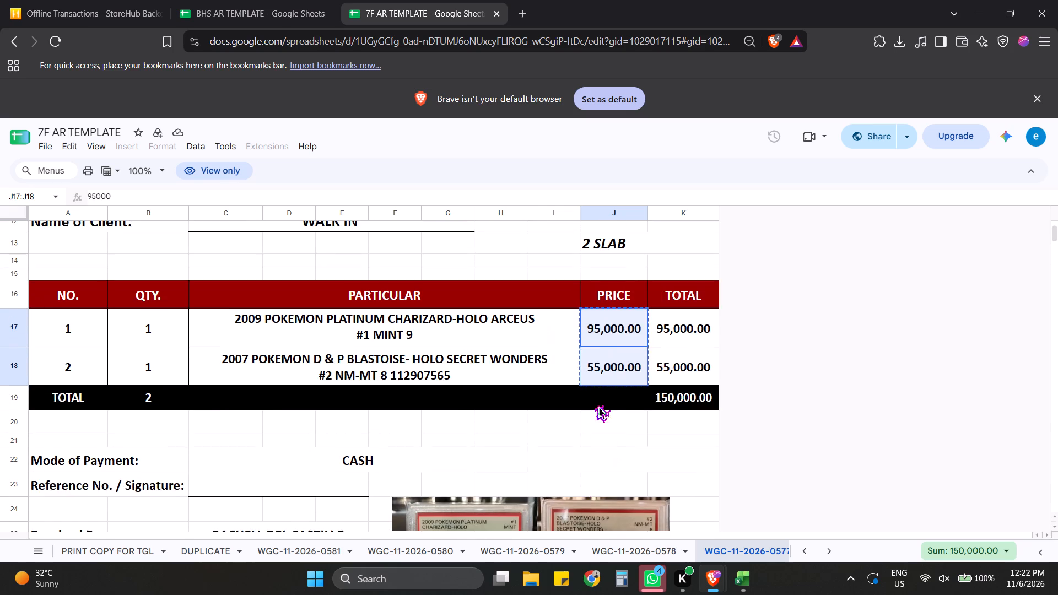
pyautogui.scroll(6, 602, 395)
pyautogui.hotkey('alt', 'Tab')
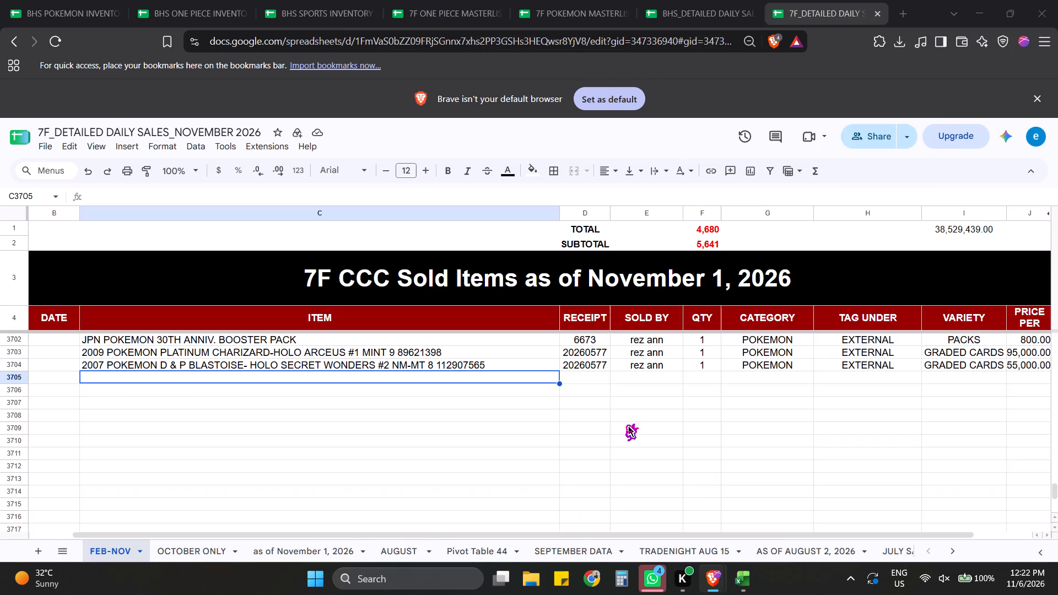
pyautogui.scroll(4, 650, 504)
pyautogui.scroll(-3, 693, 475)
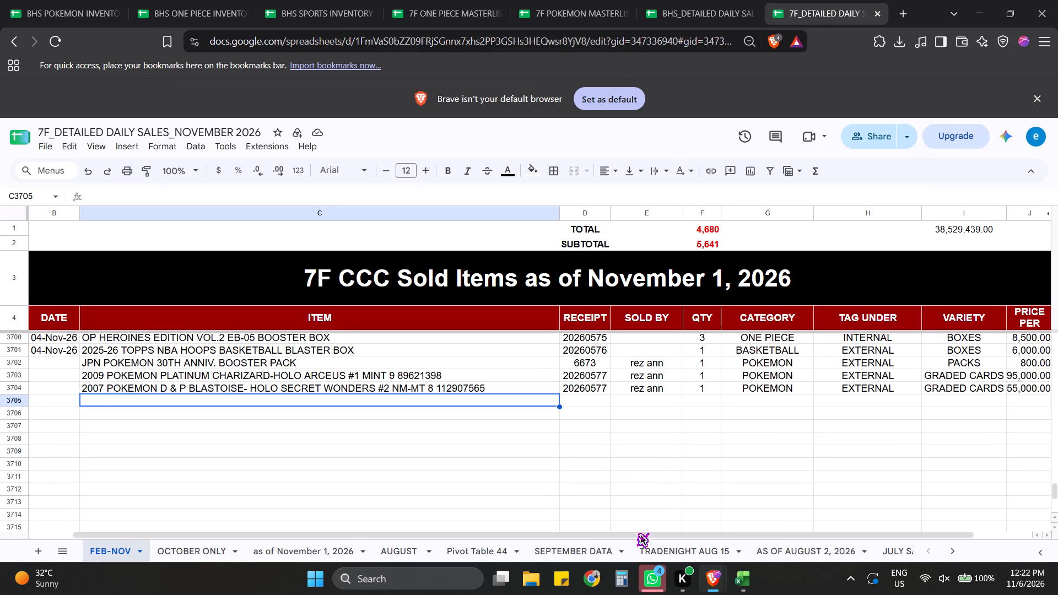
pyautogui.moveTo(634, 534); pyautogui.dragTo(531, 542)
pyautogui.click(379, 414)
pyautogui.hotkey('alt', 'Tab')
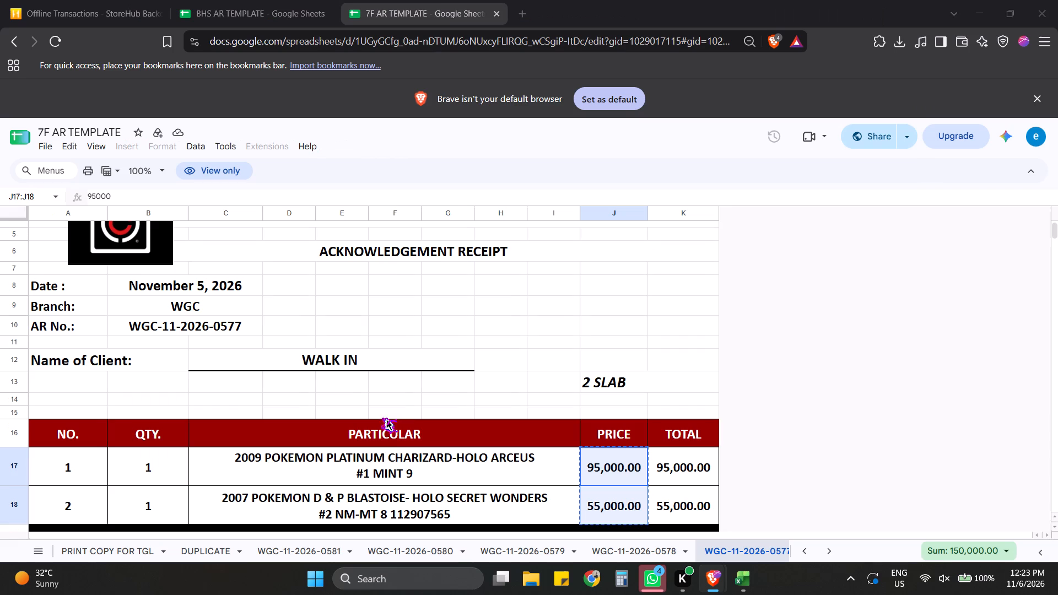
pyautogui.click(649, 551)
pyautogui.scroll(-3, 545, 450)
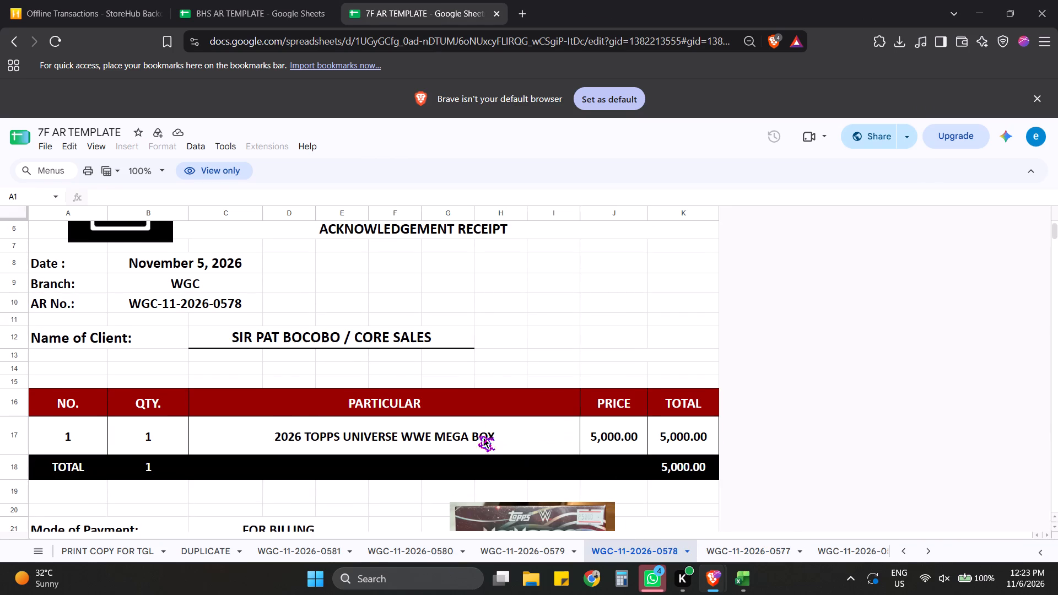
pyautogui.click(442, 394)
pyautogui.hotkey('ctrl', 'c')
pyautogui.scroll(-3, 511, 408)
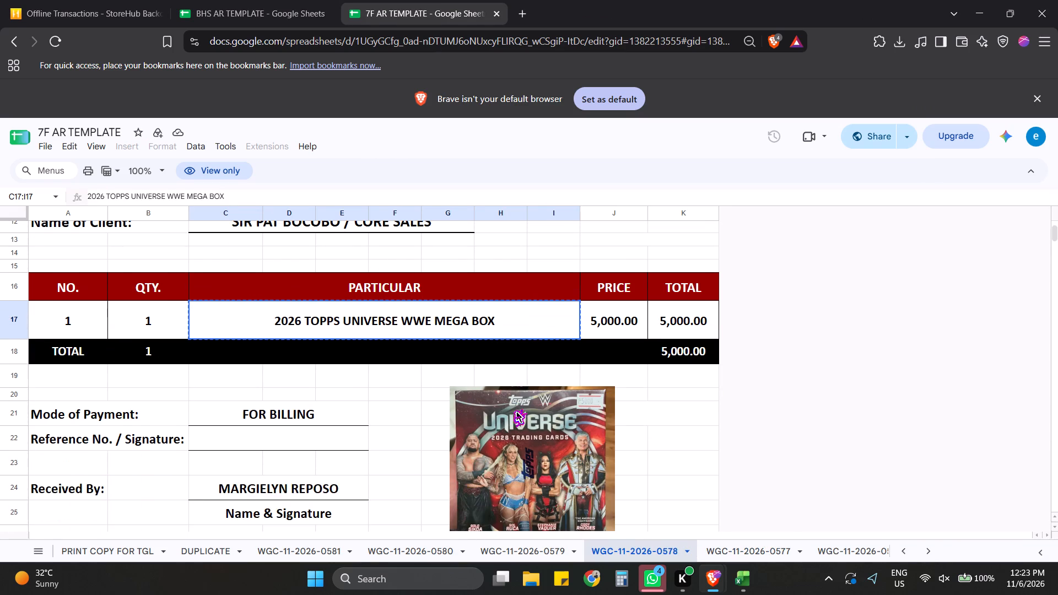
pyautogui.scroll(2, 510, 409)
pyautogui.scroll(-7, 481, 435)
pyautogui.scroll(5, 439, 424)
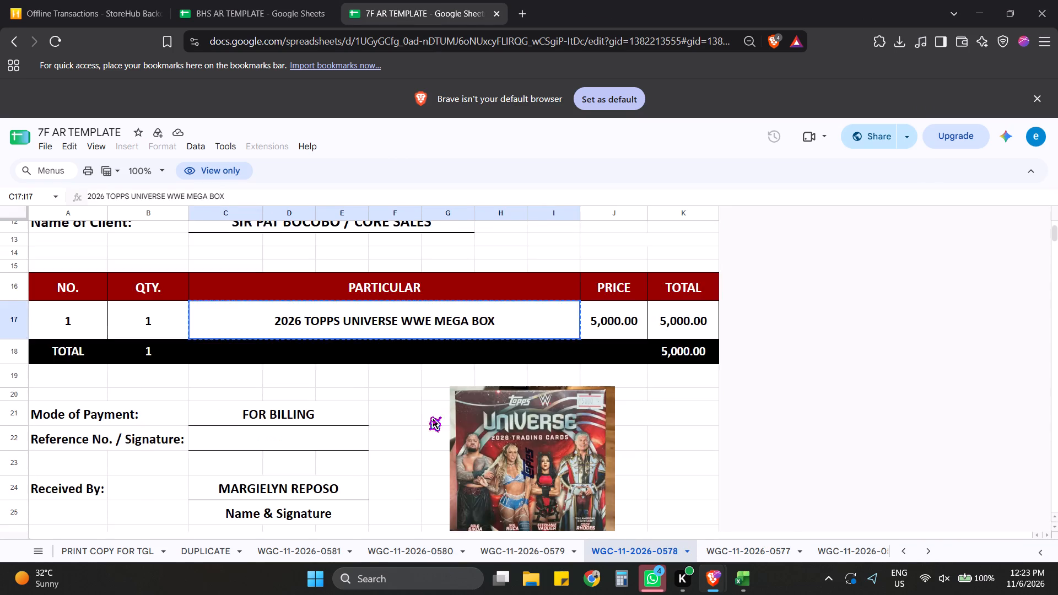
pyautogui.scroll(5, 428, 416)
pyautogui.click(393, 429)
pyautogui.hotkey('ctrl', 'c')
pyautogui.hotkey('ctrl', 'c')
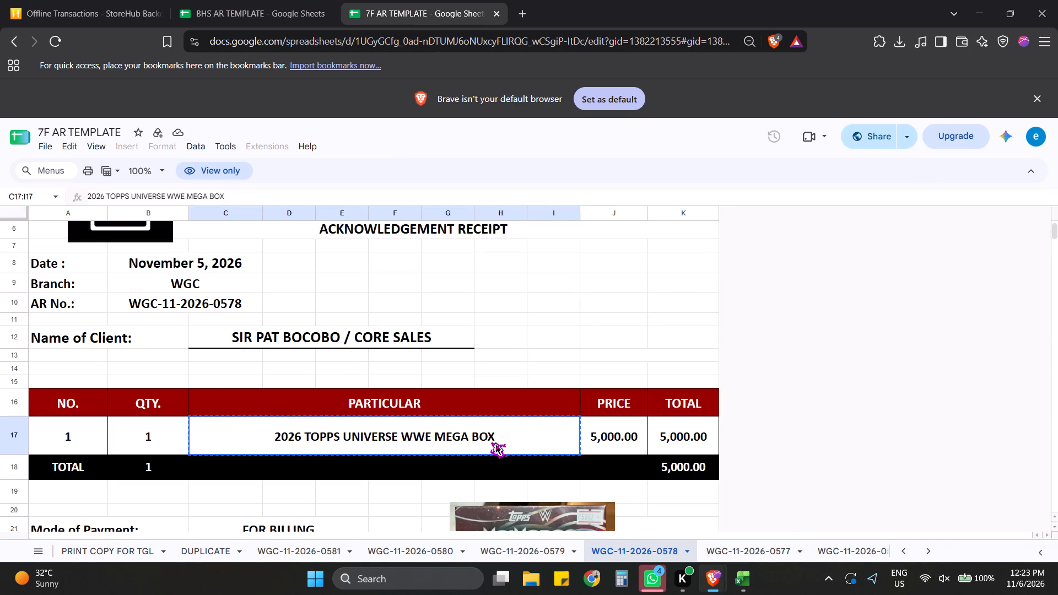
pyautogui.hotkey('alt', 'Tab')
pyautogui.click(353, 450)
pyautogui.click(334, 407)
pyautogui.hotkey('ctrl', 'shift', 'v')
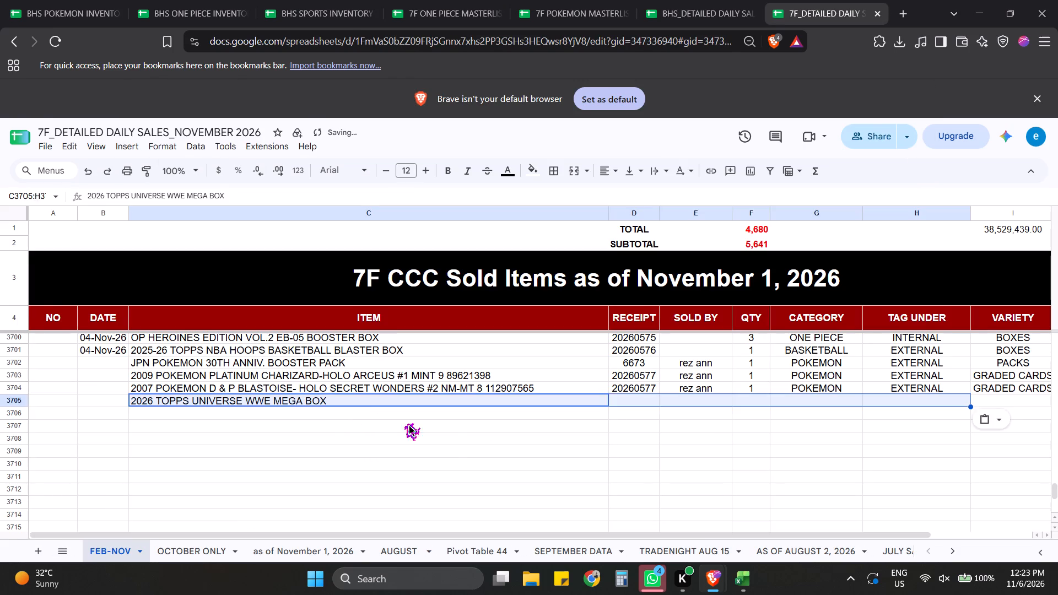
# Set TAG UNDER to INTERNAL for the WWE mega box in row 3705.
pyautogui.click(445, 437)
pyautogui.click(412, 404)
pyautogui.click(444, 446)
pyautogui.click(445, 399)
pyautogui.scroll(2, 884, 392)
pyautogui.click(910, 385)
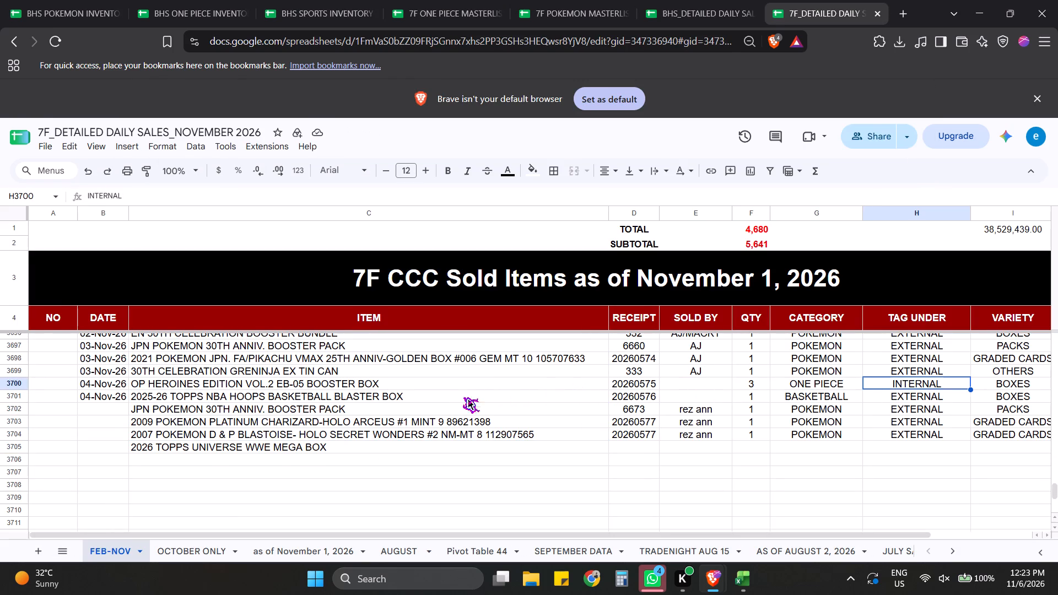
pyautogui.click(381, 446)
pyautogui.click(393, 484)
pyautogui.moveTo(454, 434); pyautogui.dragTo(471, 433)
pyautogui.click(702, 432)
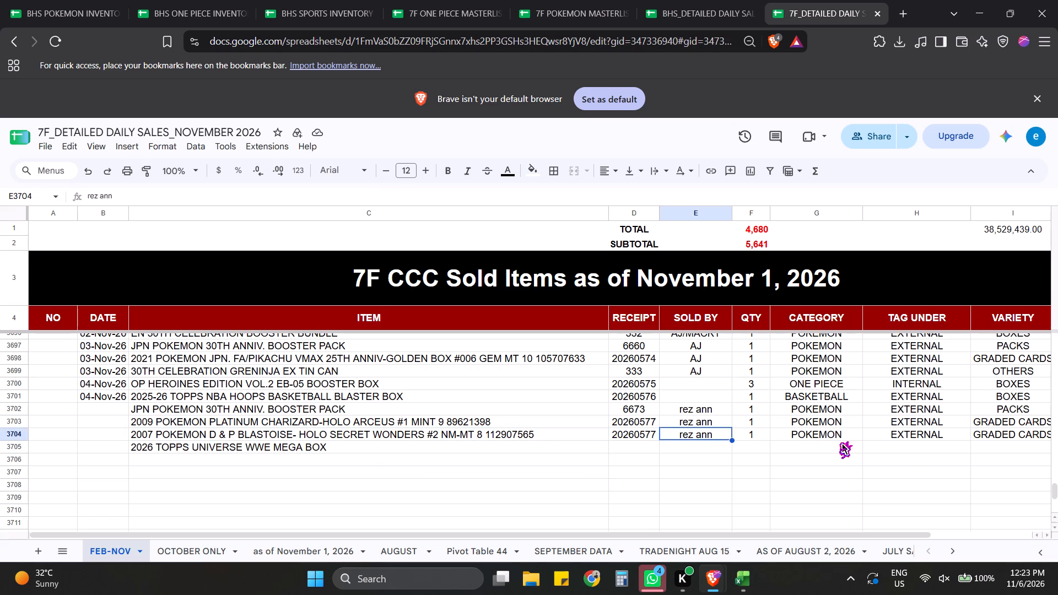
pyautogui.click(837, 441)
pyautogui.click(900, 445)
pyautogui.write('IN')
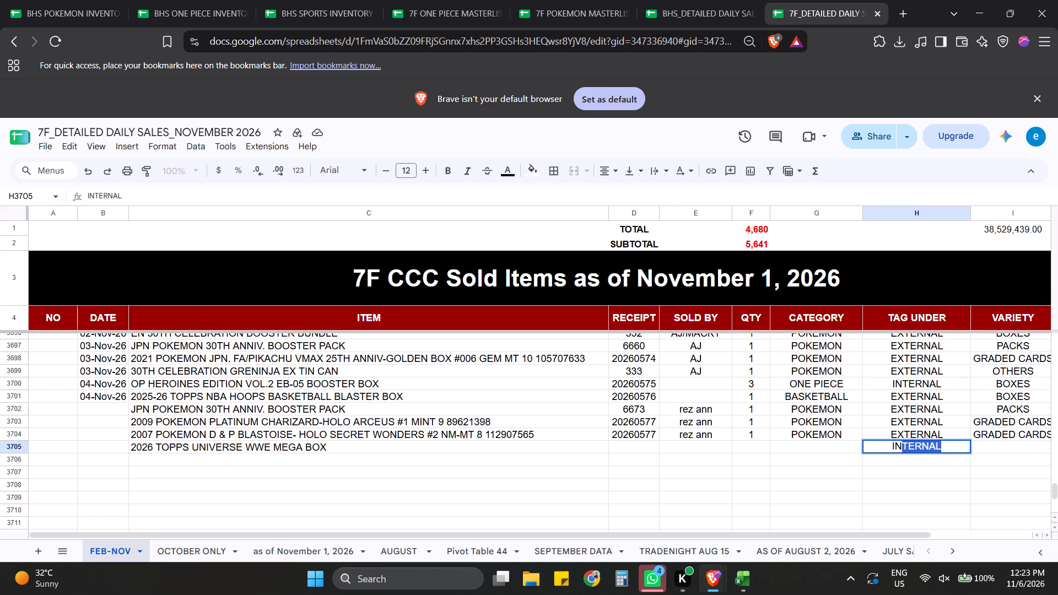
pyautogui.press('Return')
pyautogui.hotkey('alt', 'Tab')
pyautogui.hotkey('alt', 'Tab')
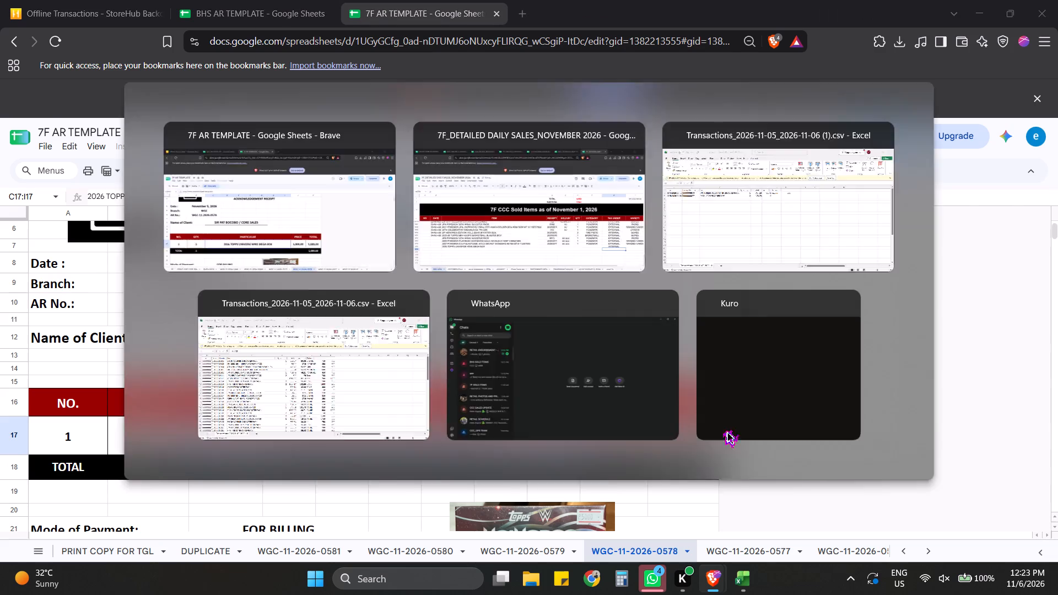
pyautogui.click(697, 469)
pyautogui.click(704, 430)
pyautogui.click(634, 439)
pyautogui.hotkey('ctrl', 'c')
pyautogui.click(650, 449)
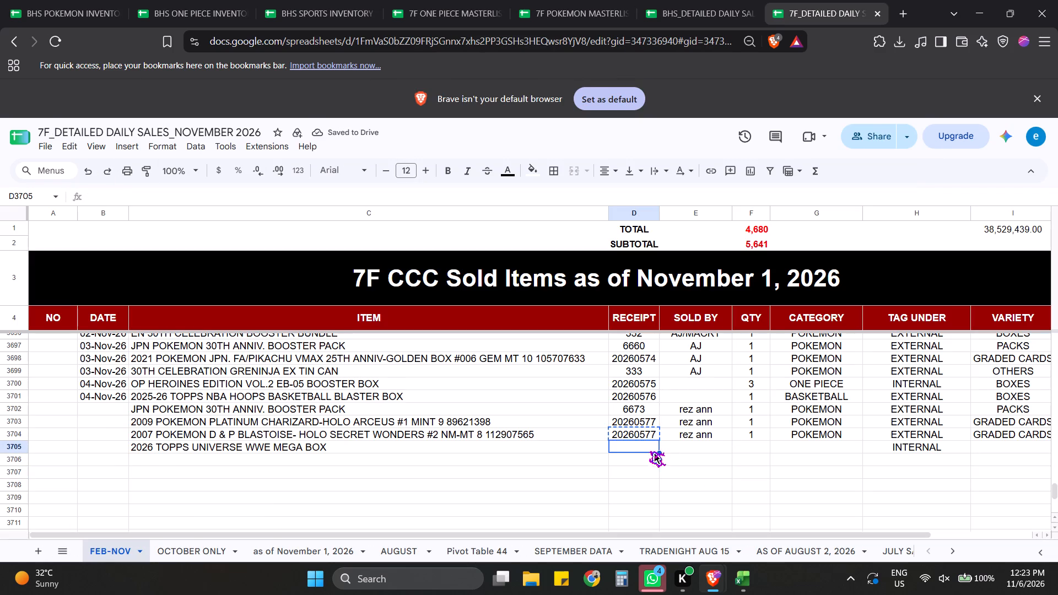
pyautogui.hotkey('ctrl', 'v')
pyautogui.doubleClick(650, 447)
pyautogui.press('Right')
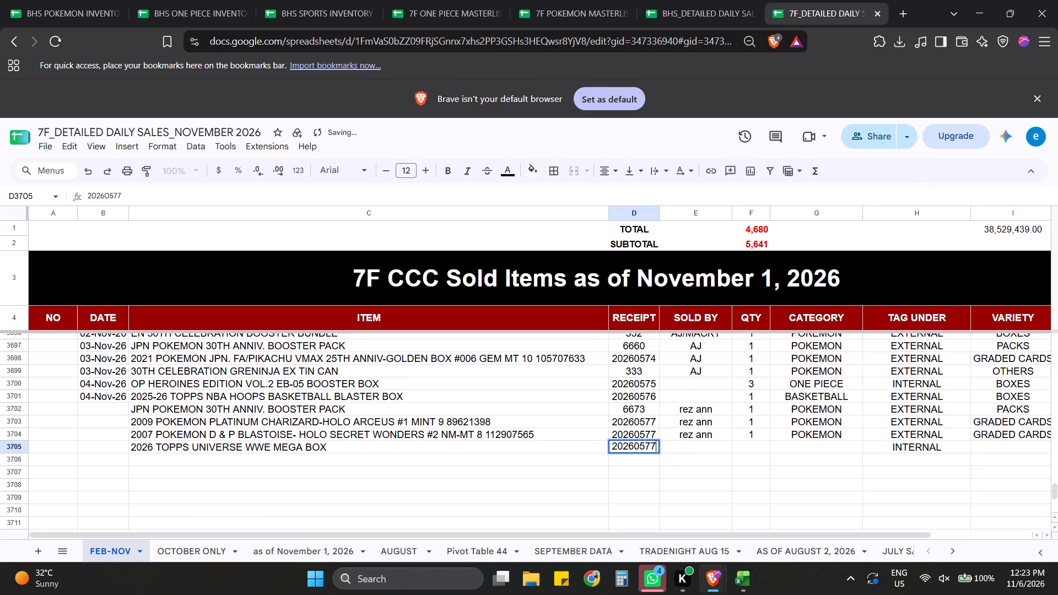
pyautogui.press('BackSpace')
pyautogui.press('8')
pyautogui.press('Right')
pyautogui.press('Tab')
# Enter the seller's name in the SOLD BY cell of row 3705.
pyautogui.write('RE')
pyautogui.press('Return')
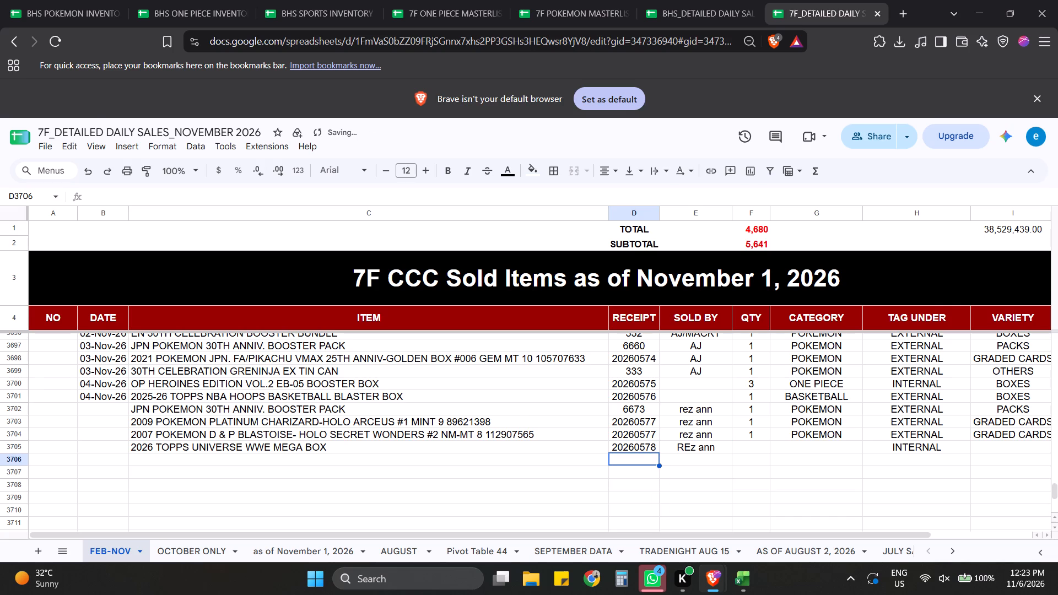
pyautogui.hotkey('alt', 'Tab')
pyautogui.scroll(-7, 444, 307)
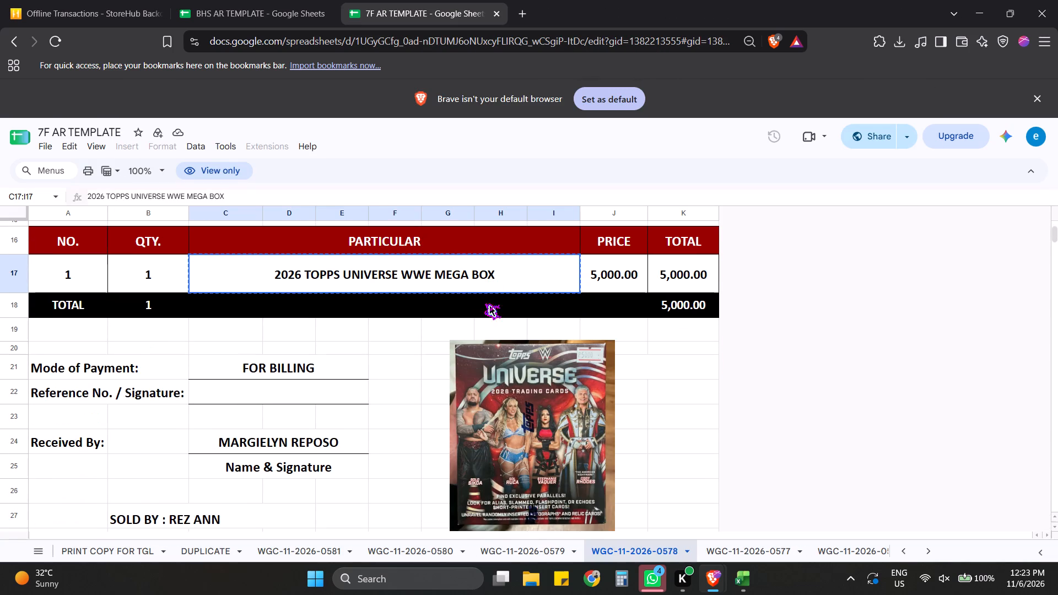
pyautogui.scroll(-4, 493, 305)
pyautogui.scroll(8, 508, 306)
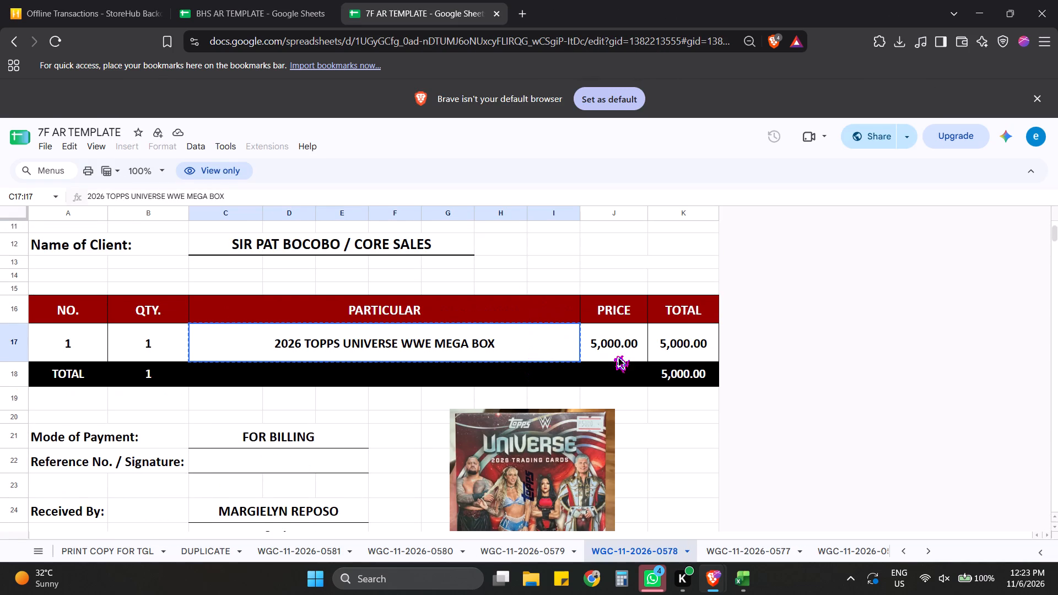
pyautogui.click(620, 368)
pyautogui.hotkey('ctrl', 'c')
pyautogui.hotkey('alt', 'Tab')
pyautogui.click(949, 446)
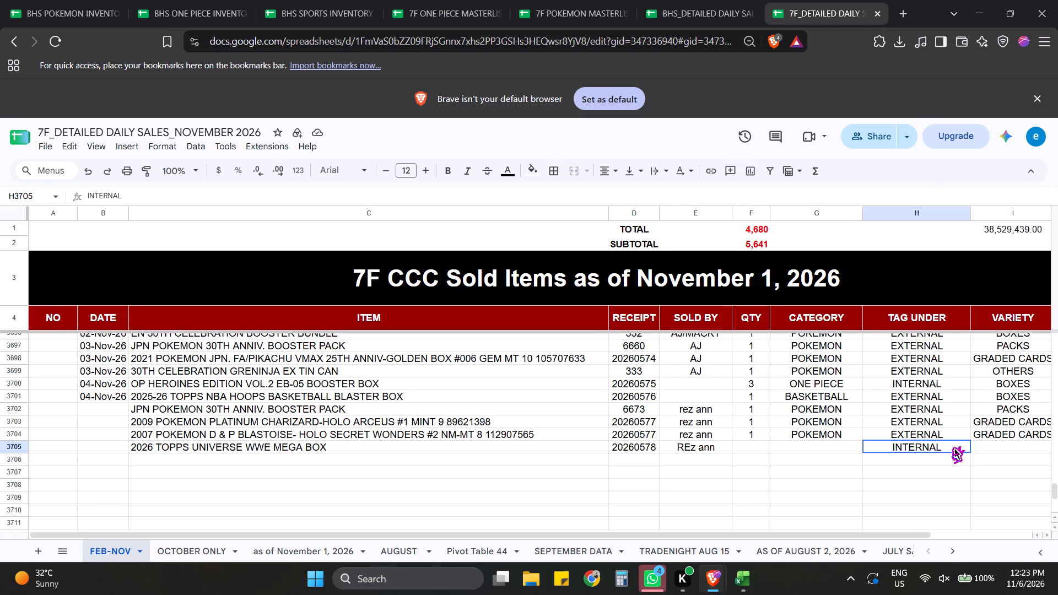
pyautogui.press('Tab')
pyautogui.press('Tab')
pyautogui.hotkey('ctrl', 'shift', 'v')
pyautogui.click(823, 470)
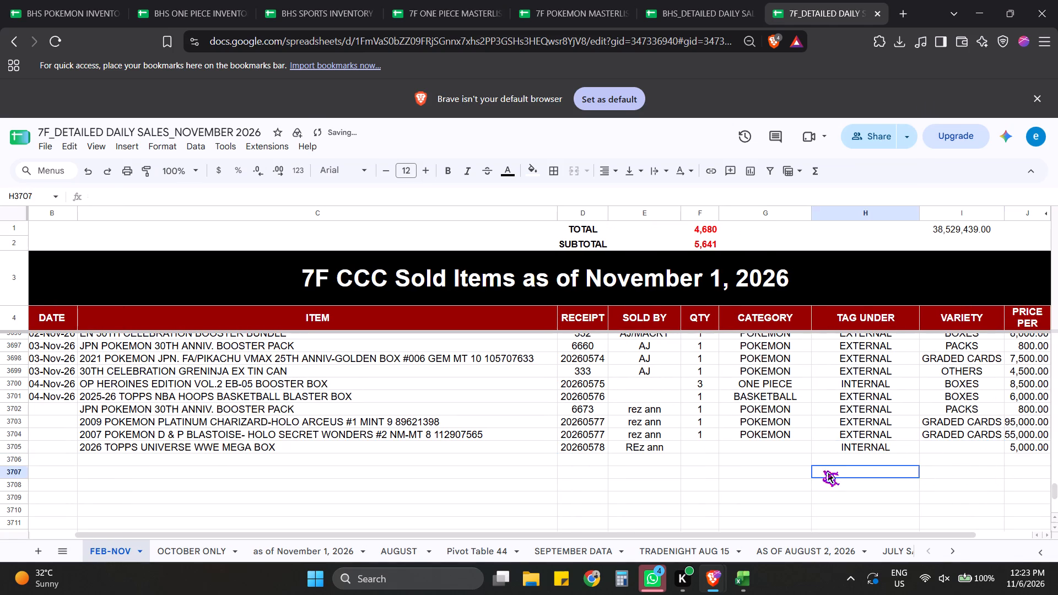
# Set the QTY of the WWE mega box in row 3705 to 1.
pyautogui.click(764, 447)
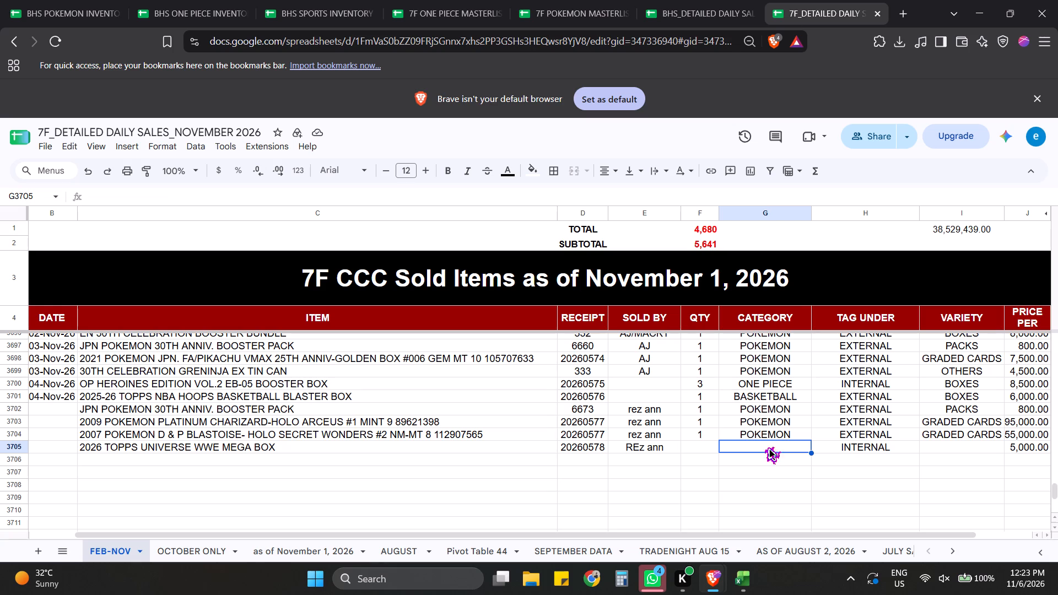
pyautogui.click(705, 446)
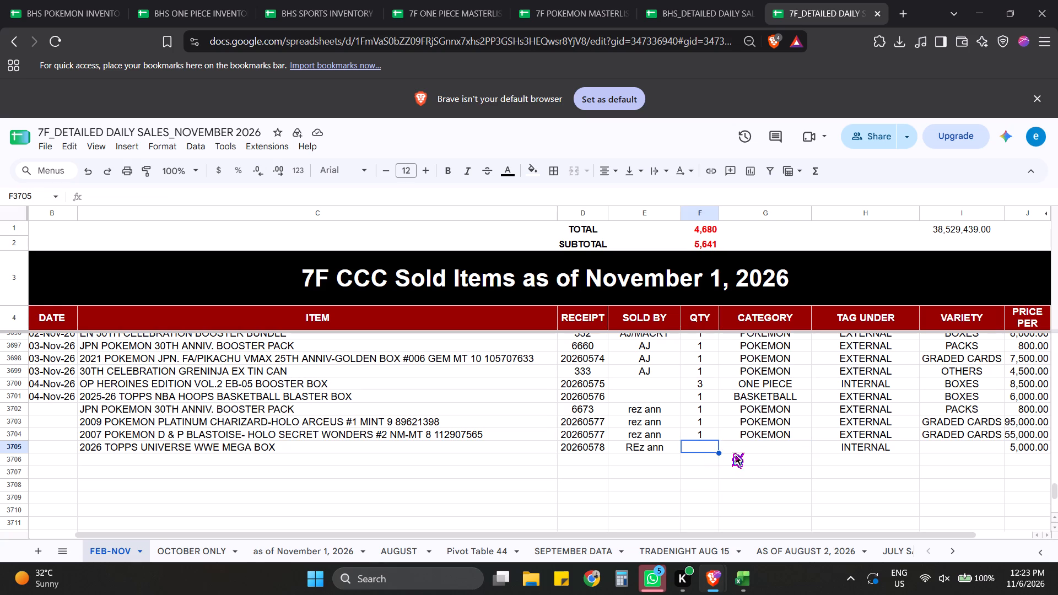
pyautogui.press('1')
pyautogui.click(766, 450)
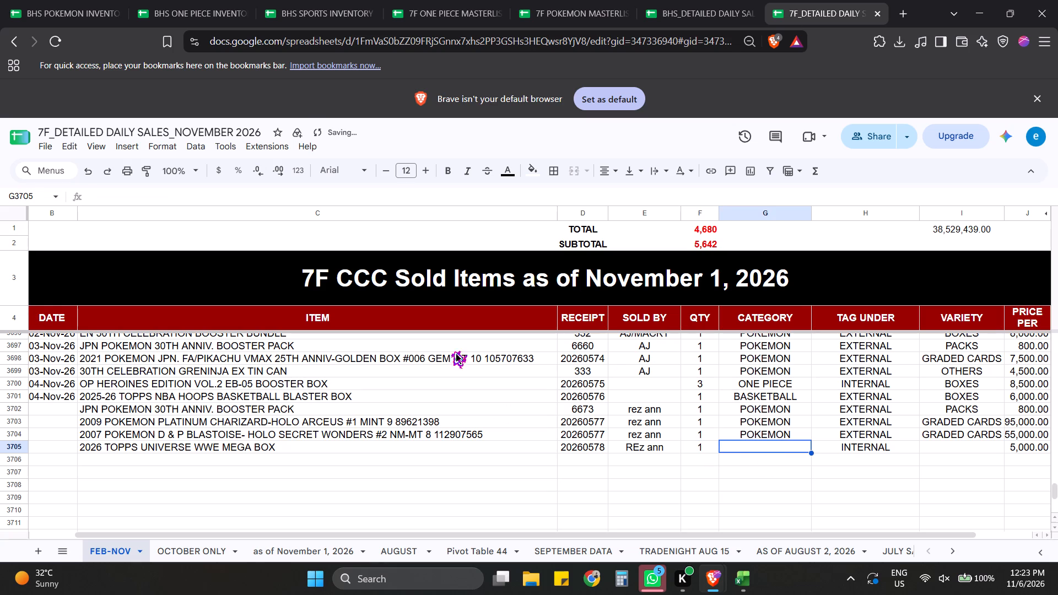
# Turn on a filter for the header row 4.
pyautogui.click(7, 315)
pyautogui.click(765, 171)
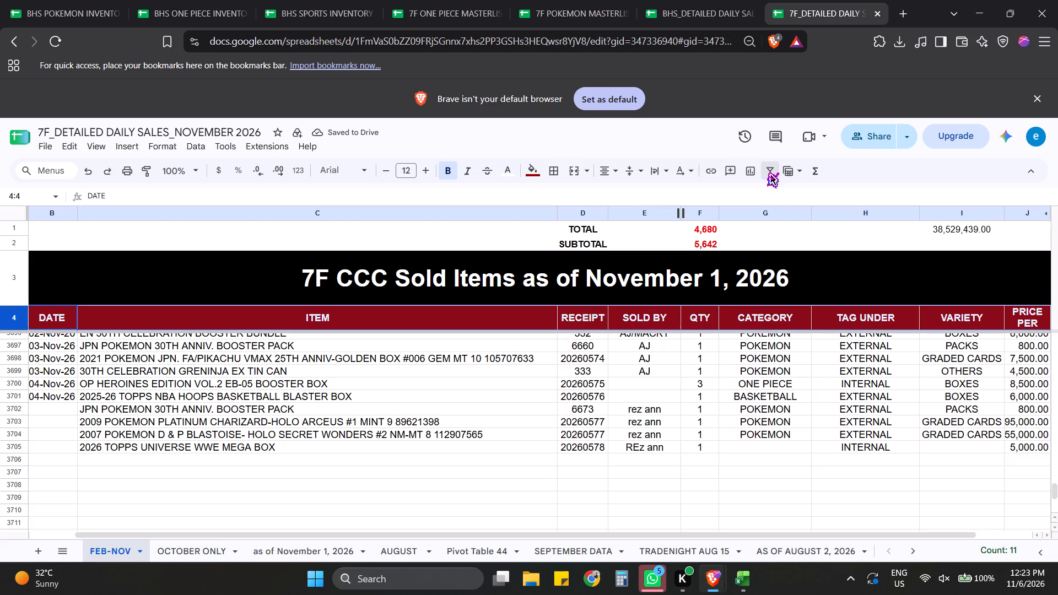
pyautogui.click(818, 443)
# Look through the CATEGORY column's filter values for a category that fits the WWE mega box, without applying a filter.
pyautogui.click(806, 317)
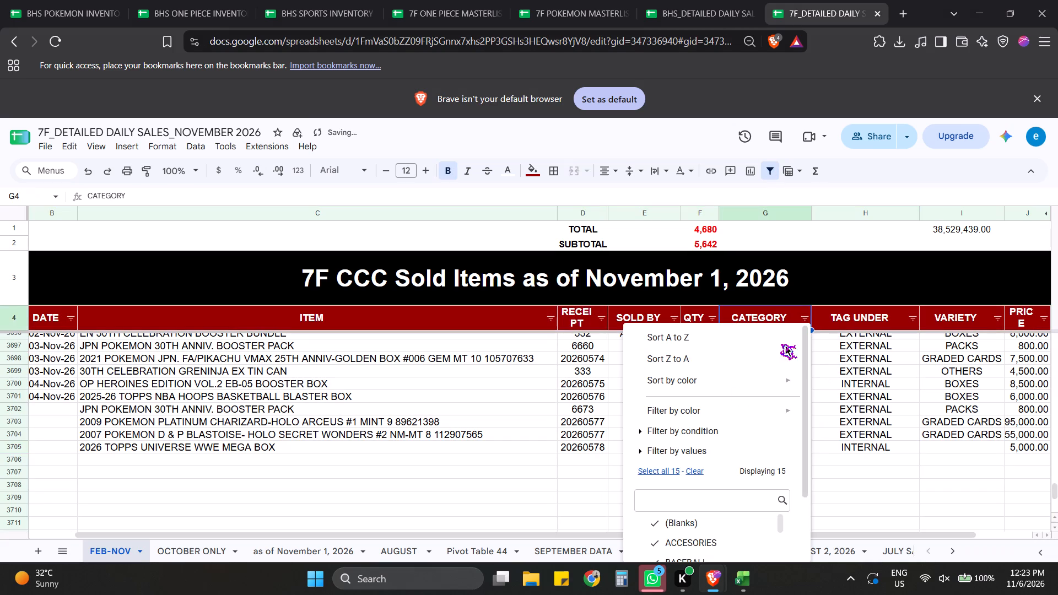
pyautogui.scroll(-3, 726, 491)
pyautogui.click(698, 461)
pyautogui.scroll(-3, 731, 470)
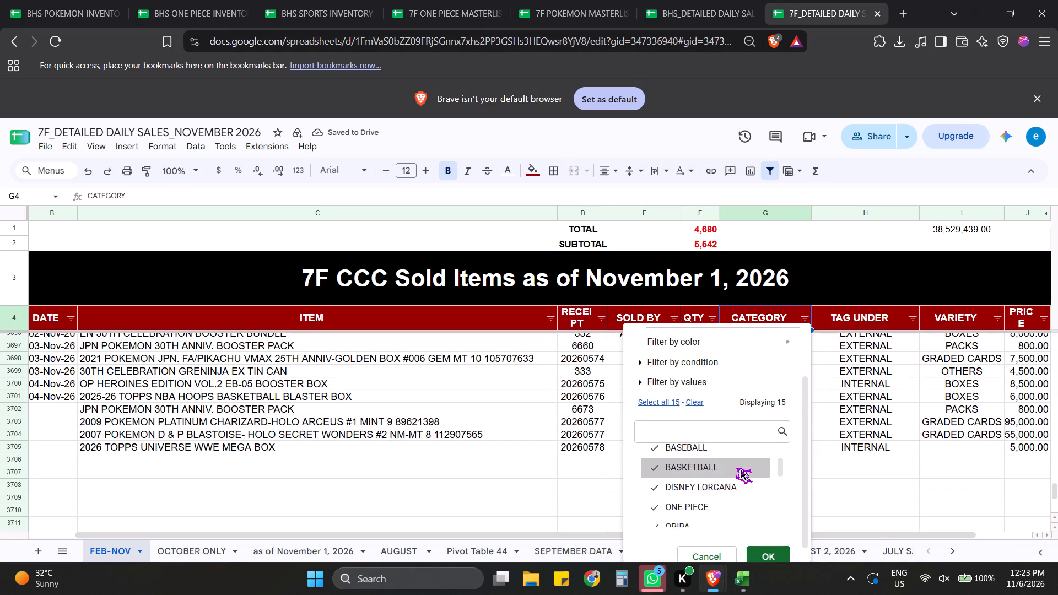
pyautogui.scroll(-9, 736, 467)
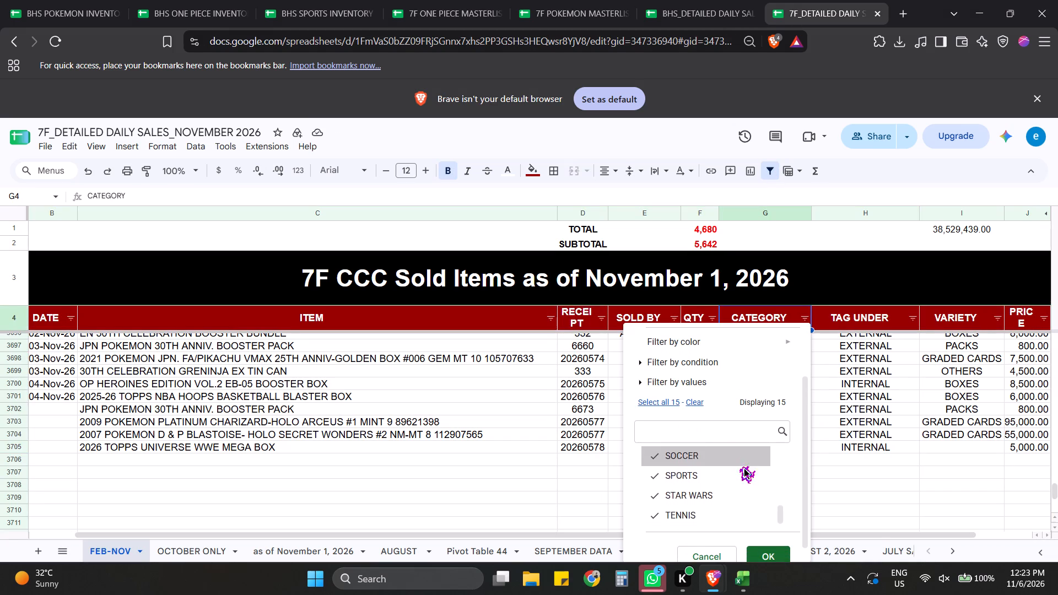
pyautogui.scroll(-1, 735, 483)
pyautogui.scroll(2, 727, 478)
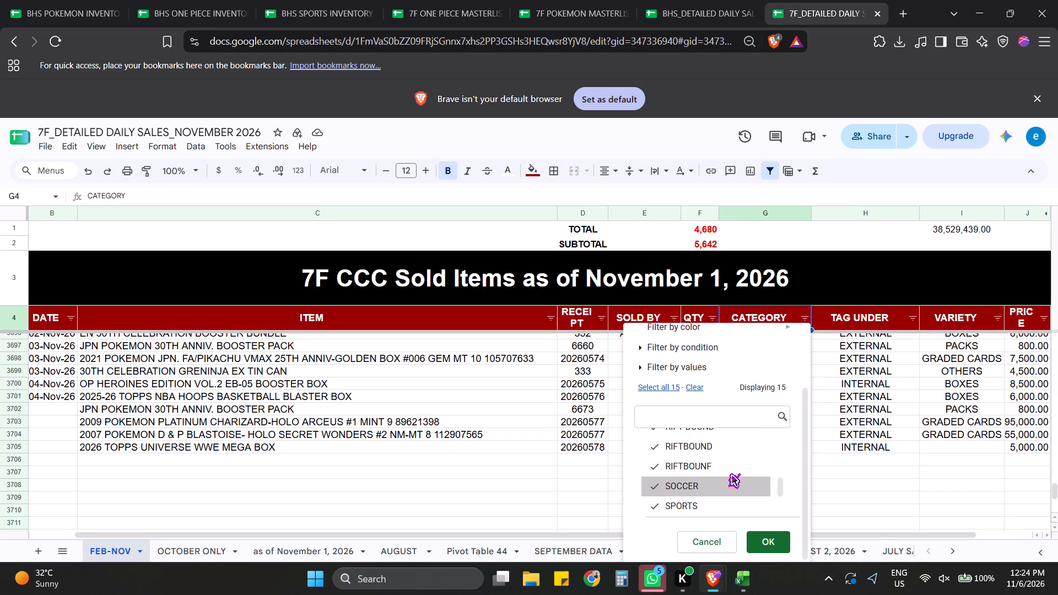
pyautogui.scroll(2, 727, 473)
pyautogui.click(716, 541)
pyautogui.click(848, 486)
# Set CATEGORY to WWE and VARIETY to BOXES for the WWE mega box in row 3705.
pyautogui.click(757, 448)
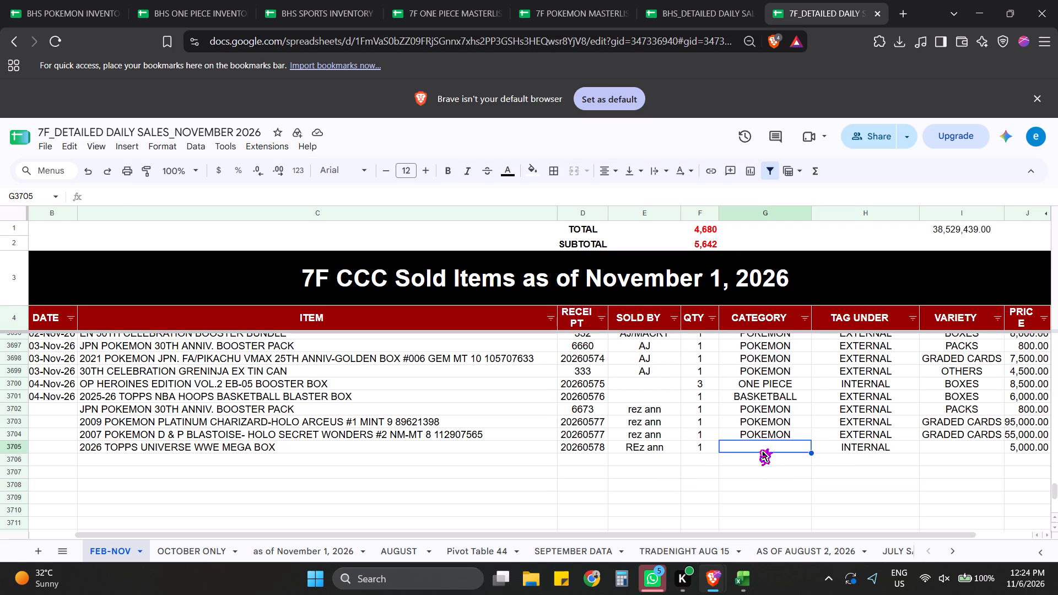
pyautogui.write('WW')
pyautogui.press('e')
pyautogui.click(793, 474)
pyautogui.click(890, 442)
pyautogui.click(954, 445)
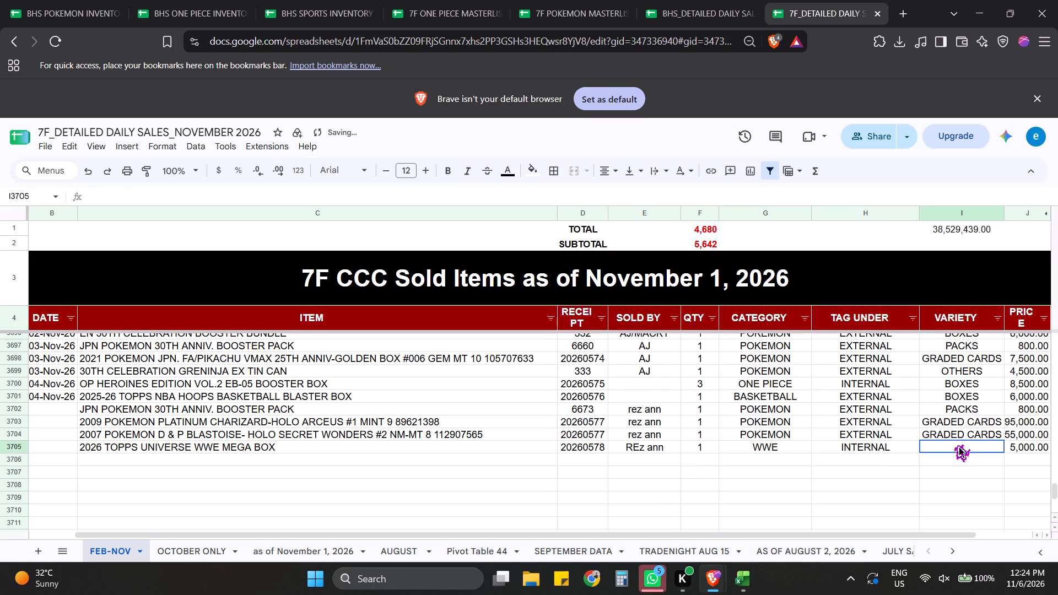
pyautogui.press('b')
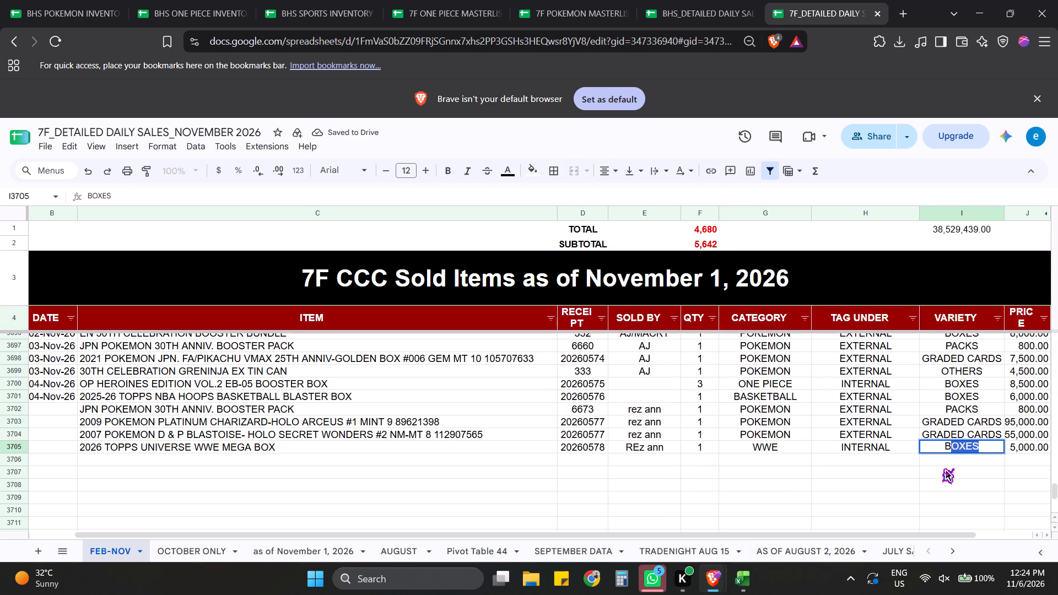
pyautogui.click(938, 469)
pyautogui.click(528, 473)
pyautogui.click(407, 461)
pyautogui.hotkey('alt', 'Tab')
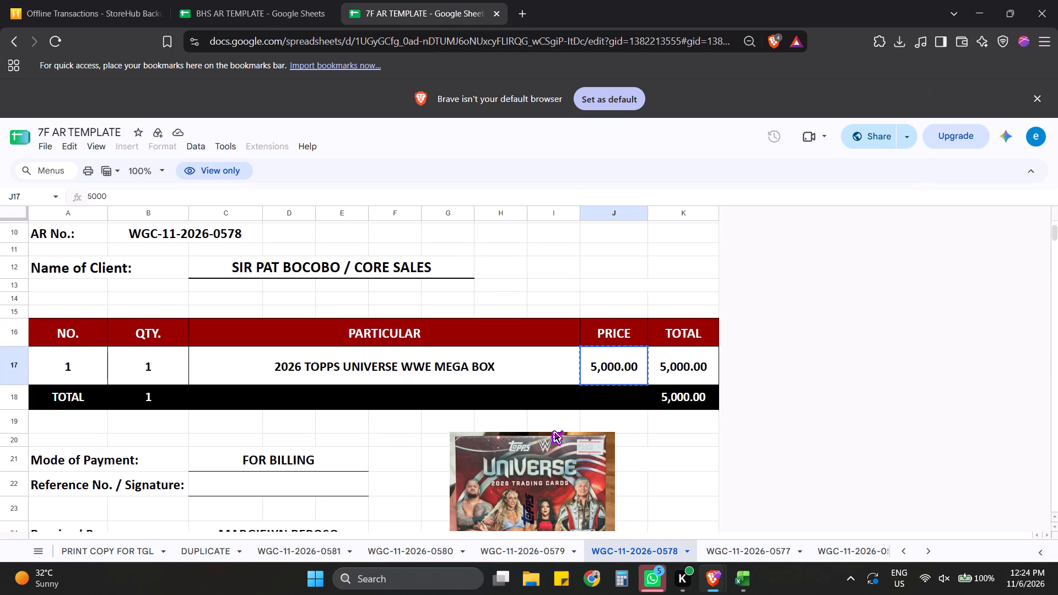
pyautogui.scroll(-5, 543, 415)
pyautogui.click(547, 550)
pyautogui.scroll(-3, 558, 423)
pyautogui.moveTo(434, 391); pyautogui.dragTo(442, 428)
pyautogui.hotkey('ctrl', 'c')
pyautogui.hotkey('alt', 'Tab')
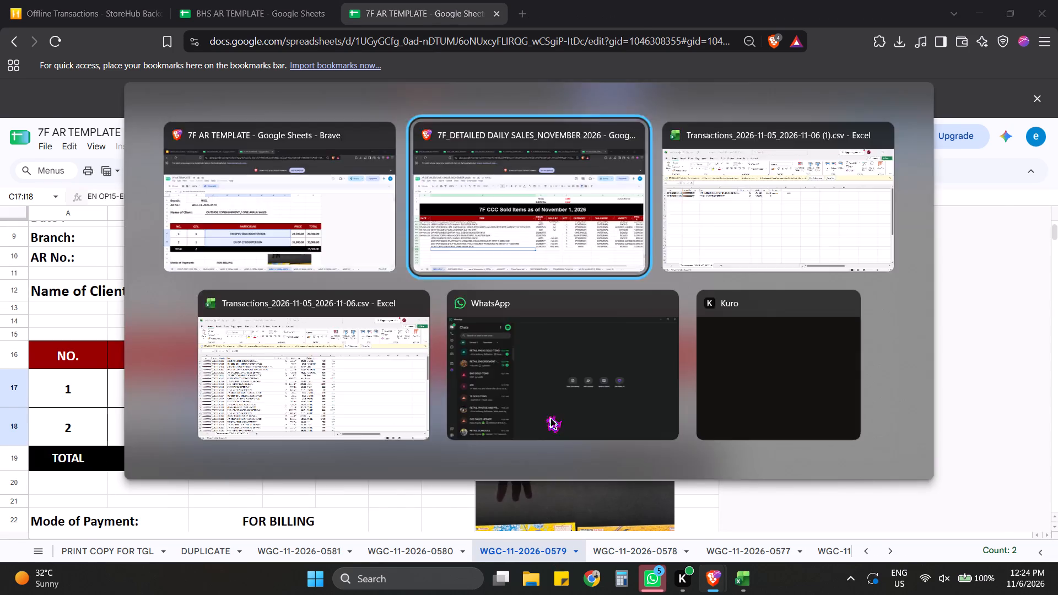
pyautogui.click(320, 453)
pyautogui.click(317, 459)
pyautogui.hotkey('ctrl', 'z')
pyautogui.click(316, 470)
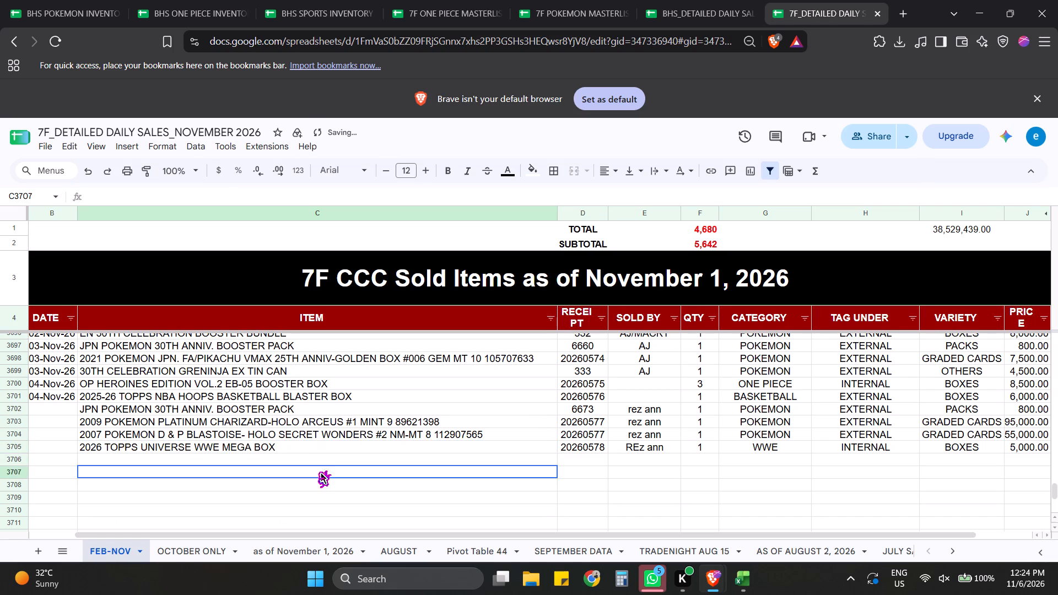
pyautogui.click(313, 456)
pyautogui.hotkey('ctrl', 'shift', 'v')
pyautogui.click(404, 495)
pyautogui.hotkey('alt', 'Tab')
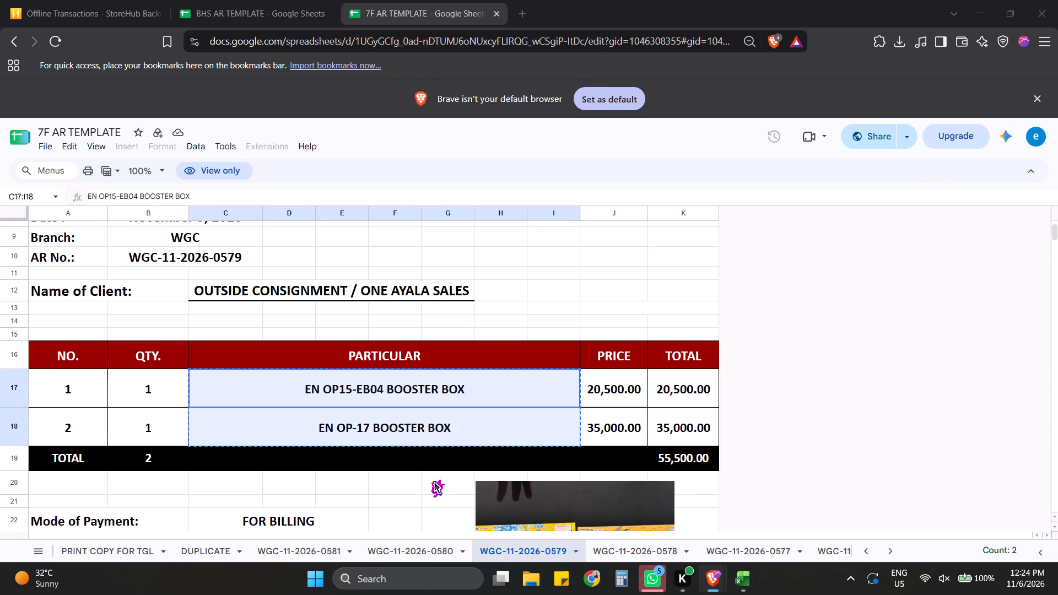
pyautogui.moveTo(612, 398); pyautogui.dragTo(617, 426)
pyautogui.hotkey('ctrl', 'c')
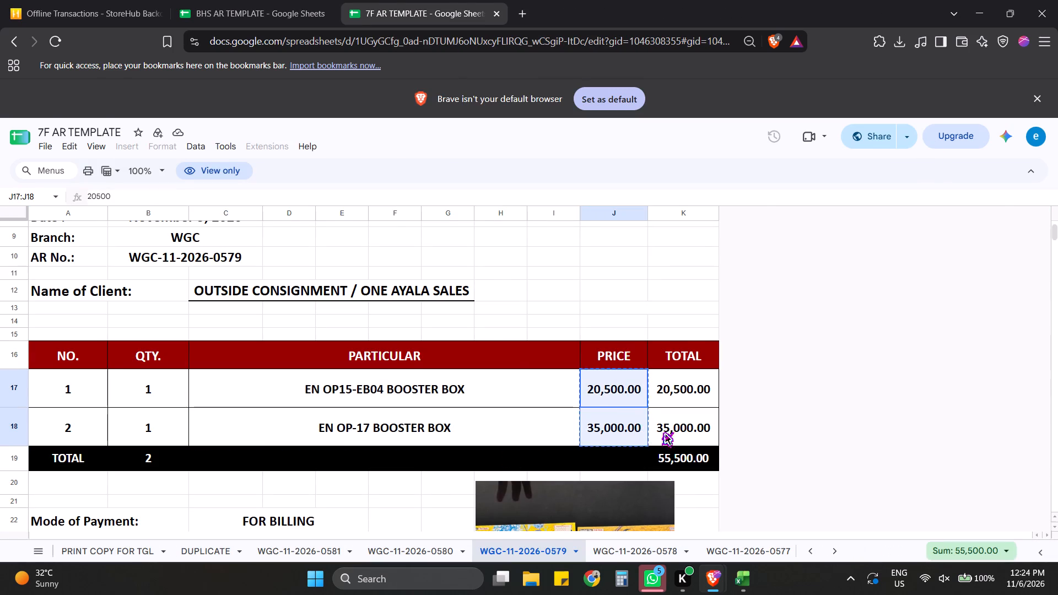
pyautogui.hotkey('alt', 'Tab')
pyautogui.click(1023, 462)
pyautogui.hotkey('ctrl', 'shift', 'v')
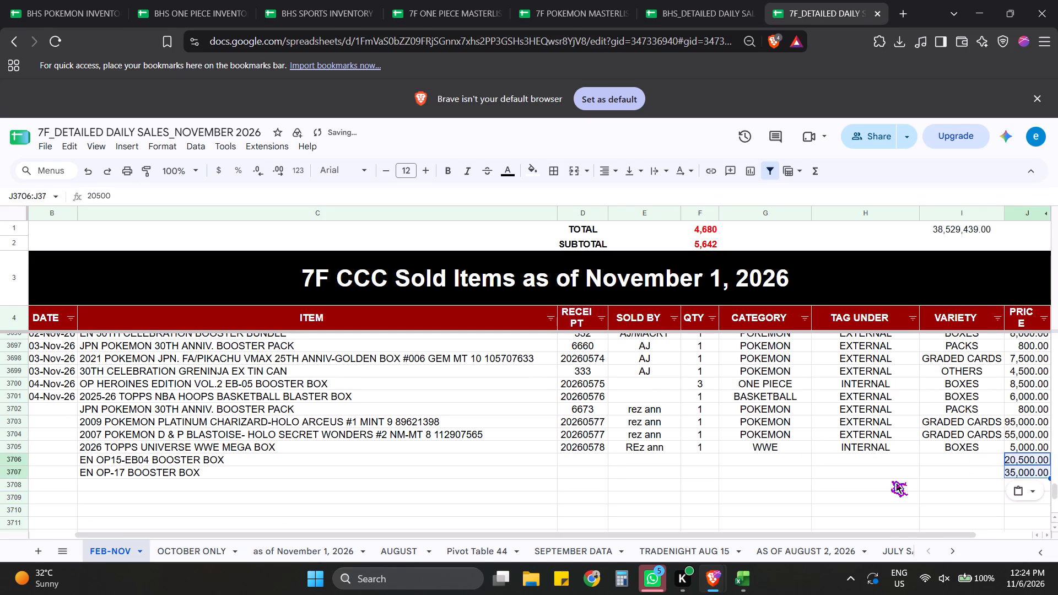
pyautogui.keyDown('shift'); pyautogui.click(843, 482); pyautogui.keyUp('shift')
# Extend the receipt number series into row 3706 as 20260579 and copy that same number into row 3707.
pyautogui.click(698, 455)
pyautogui.click(577, 461)
pyautogui.hotkey('alt', 'Tab')
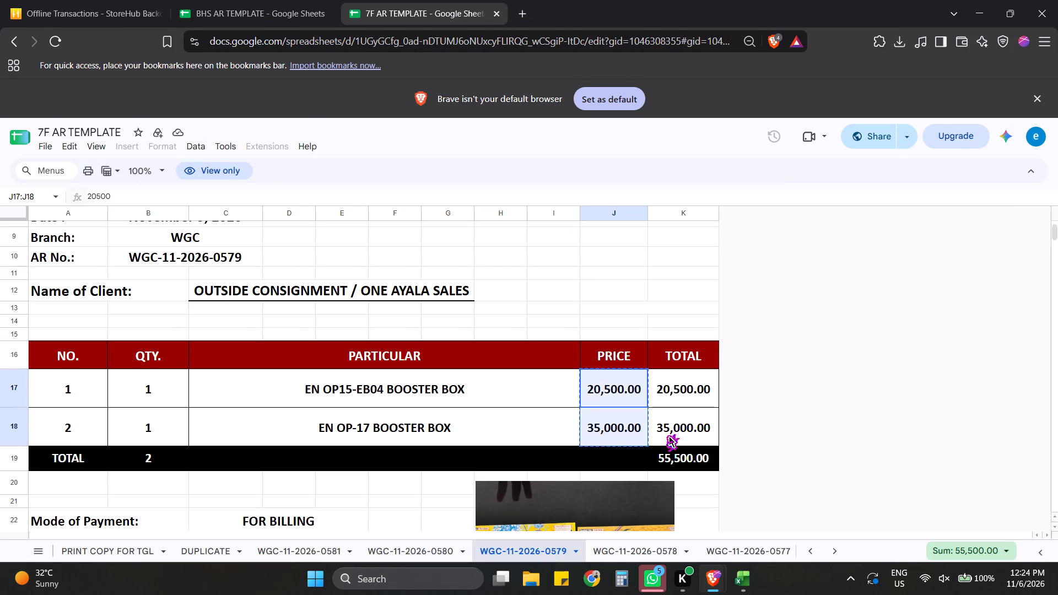
pyautogui.scroll(-3, 641, 434)
pyautogui.scroll(3, 613, 412)
pyautogui.hotkey('alt', 'Tab')
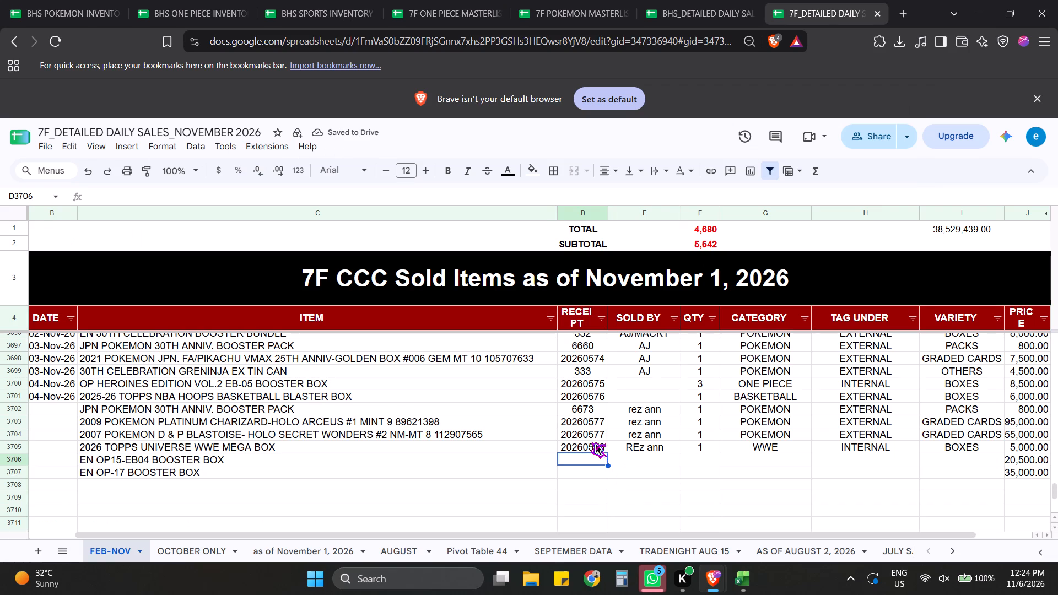
pyautogui.moveTo(597, 439); pyautogui.dragTo(597, 446)
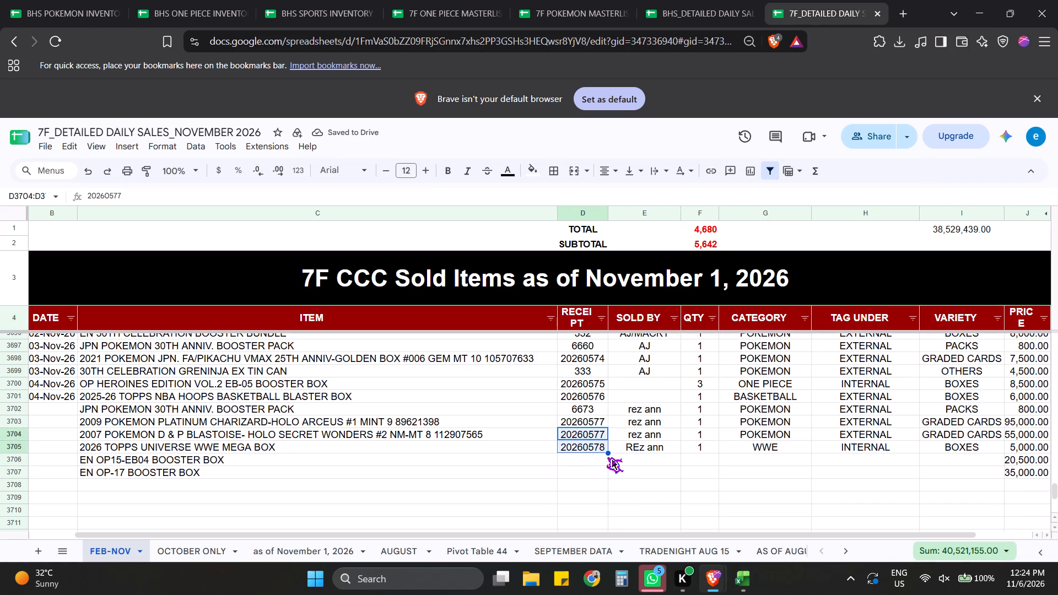
pyautogui.moveTo(607, 454); pyautogui.dragTo(604, 470)
pyautogui.click(612, 468)
pyautogui.click(603, 465)
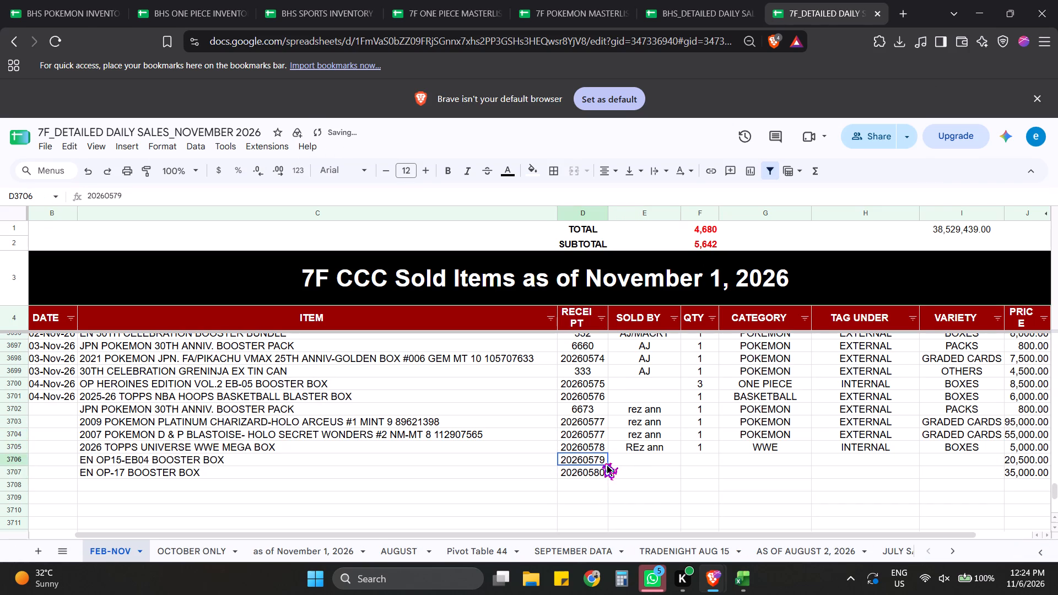
pyautogui.hotkey('ctrl', 'c')
pyautogui.click(595, 472)
pyautogui.hotkey('ctrl', 'v')
pyautogui.click(657, 461)
pyautogui.hotkey('alt', 'Tab')
pyautogui.scroll(-2, 656, 435)
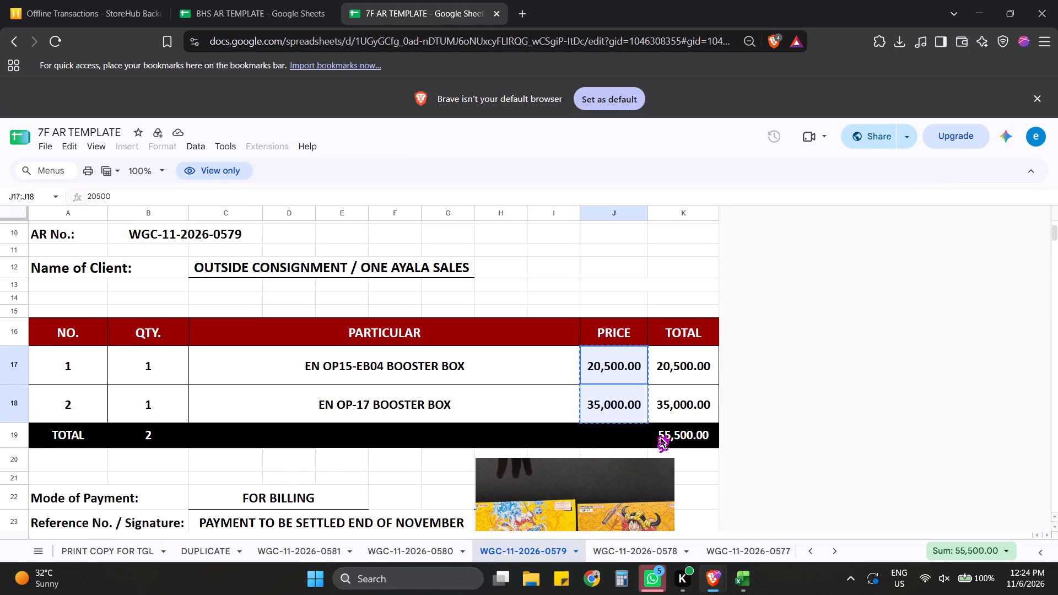
pyautogui.scroll(-6, 655, 435)
pyautogui.scroll(3, 652, 443)
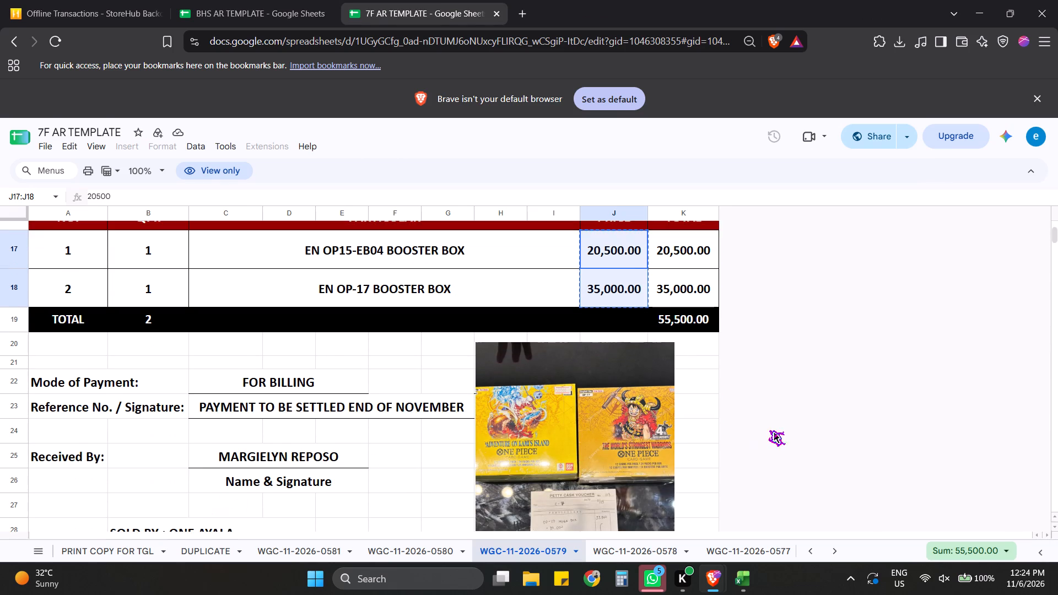
pyautogui.hotkey('alt', 'Tab')
pyautogui.click(695, 491)
pyautogui.click(652, 462)
# Set the QTY of both booster boxes in rows 3706 and 3707 to 1.
pyautogui.click(706, 462)
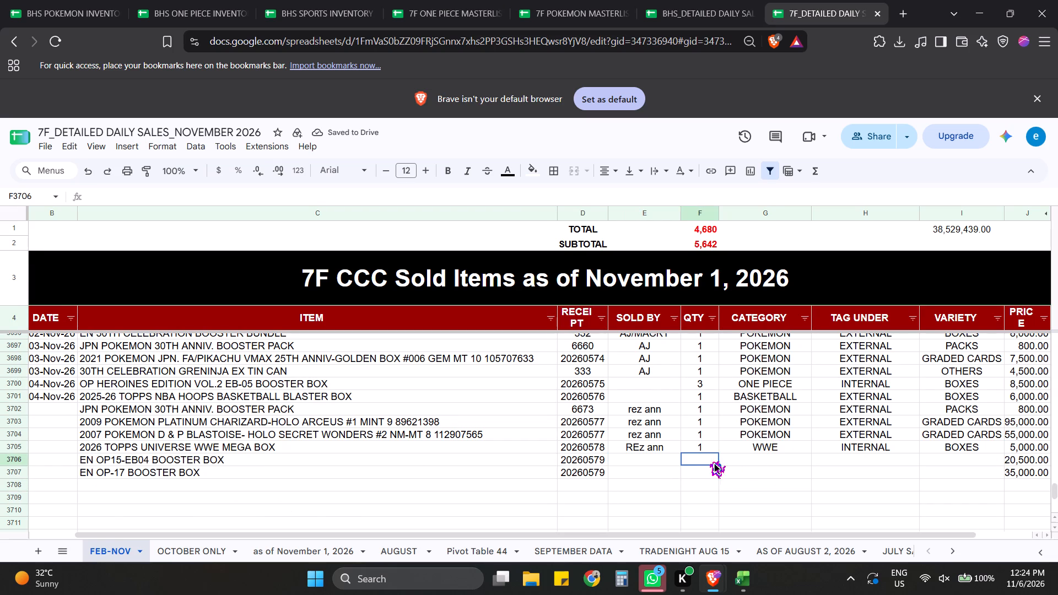
pyautogui.press('1')
pyautogui.press('Return')
pyautogui.press('1')
pyautogui.press('Return')
pyautogui.press('Right')
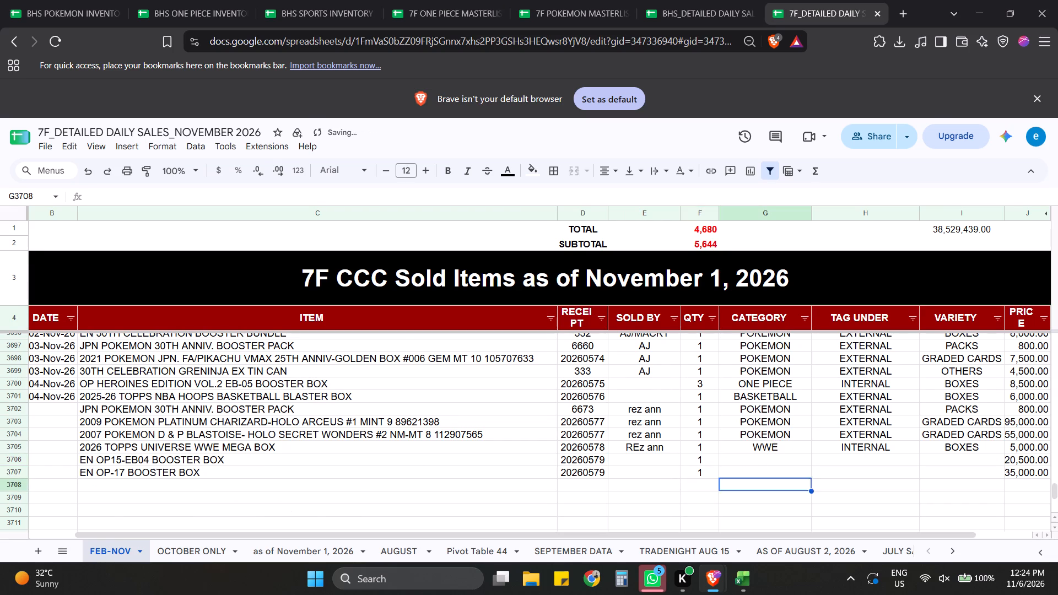
pyautogui.press('Up')
pyautogui.press('Up')
pyautogui.hotkey('alt', 'Tab')
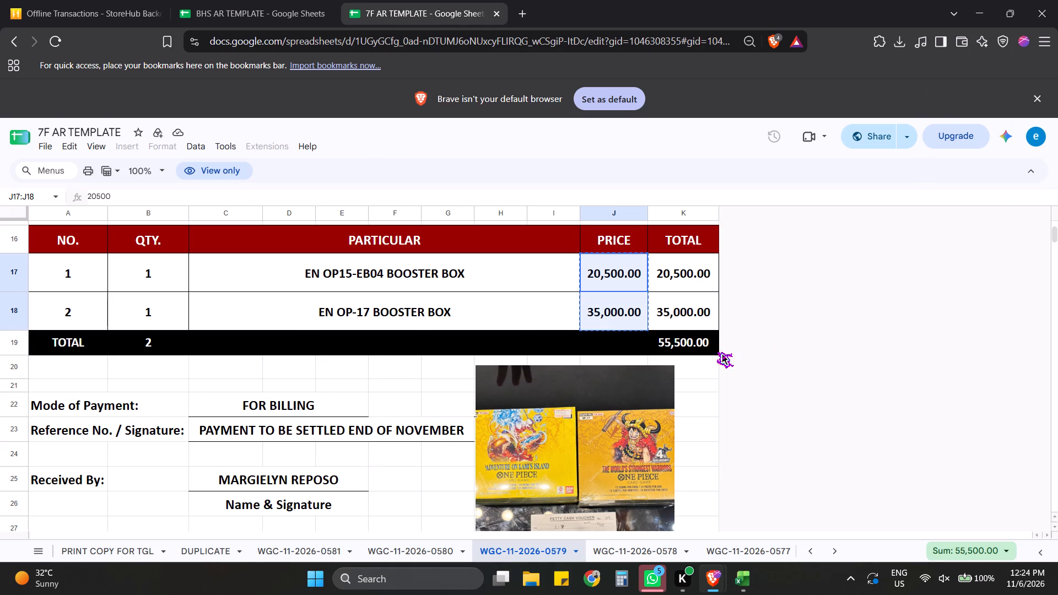
pyautogui.hotkey('alt', 'Tab')
pyautogui.hotkey('alt', 'Tab')
pyautogui.scroll(4, 581, 440)
pyautogui.scroll(-5, 581, 433)
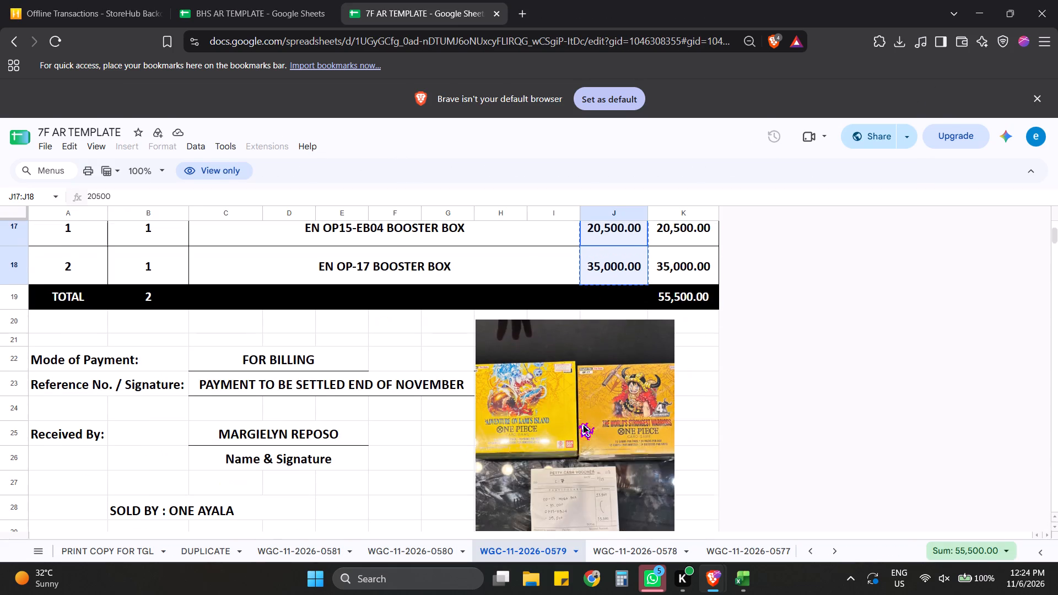
pyautogui.scroll(-2, 578, 423)
pyautogui.scroll(8, 508, 400)
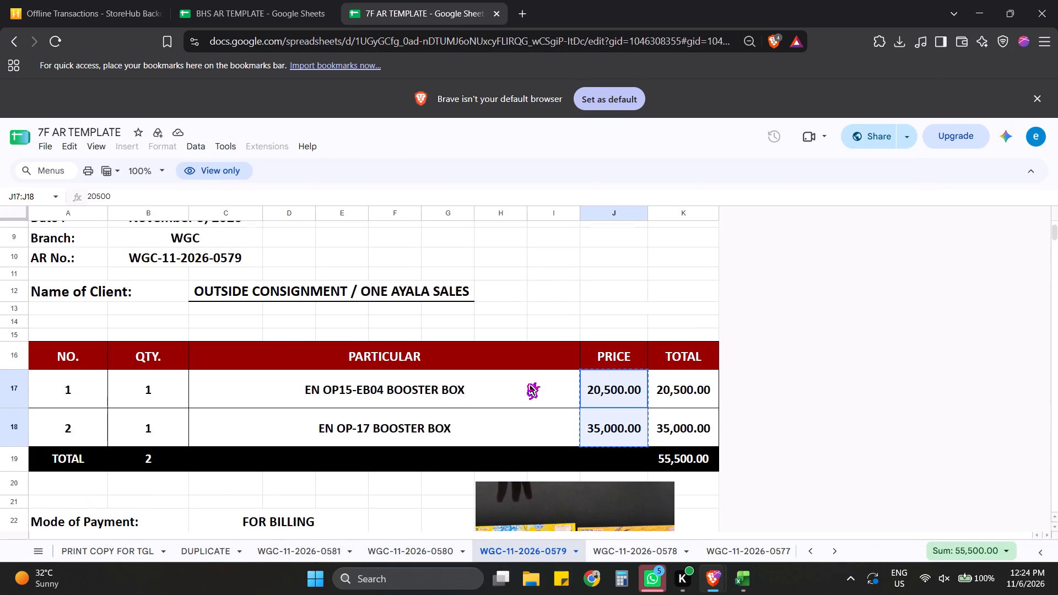
pyautogui.scroll(-3, 525, 382)
pyautogui.hotkey('alt', 'Tab')
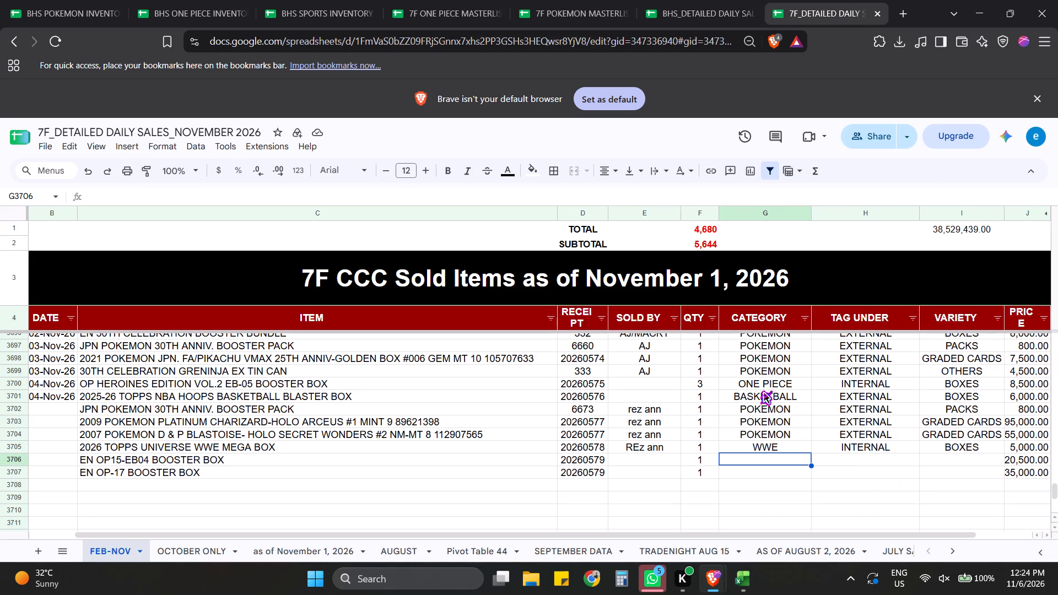
# Copy the ONE PIECE category from row 3700 into the CATEGORY cells of rows 3706 and 3707.
pyautogui.click(764, 380)
pyautogui.hotkey('ctrl', 'c')
pyautogui.click(770, 458)
pyautogui.hotkey('ctrl', 'v')
pyautogui.click(768, 472)
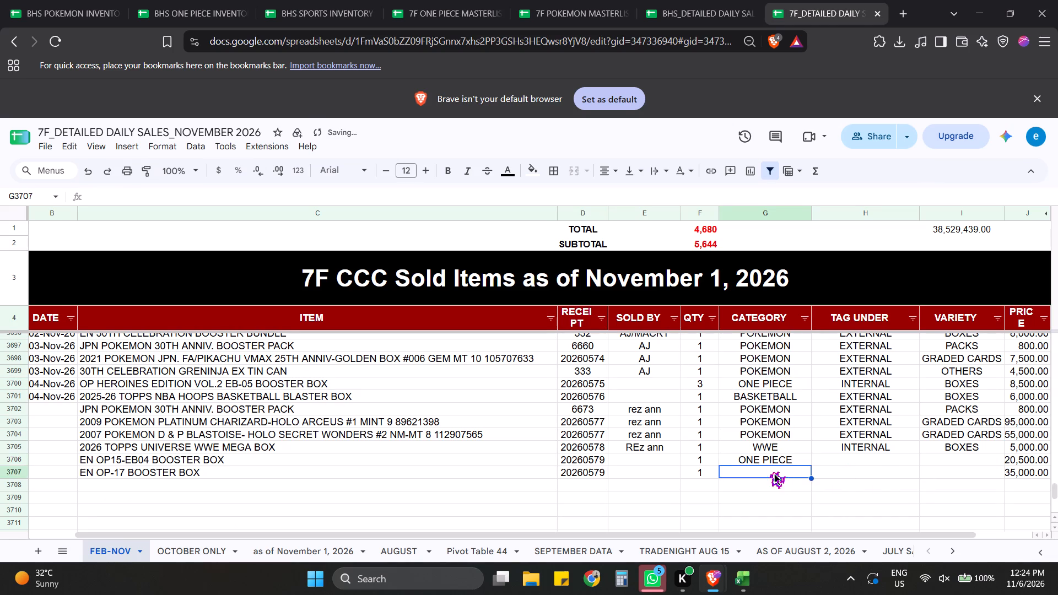
pyautogui.hotkey('ctrl', 'v')
# Set TAG UNDER to EXTERNAL for both booster boxes in rows 3706 and 3707.
pyautogui.click(872, 459)
pyautogui.hotkey('alt', 'Tab')
pyautogui.hotkey('alt', 'Tab')
pyautogui.press('e')
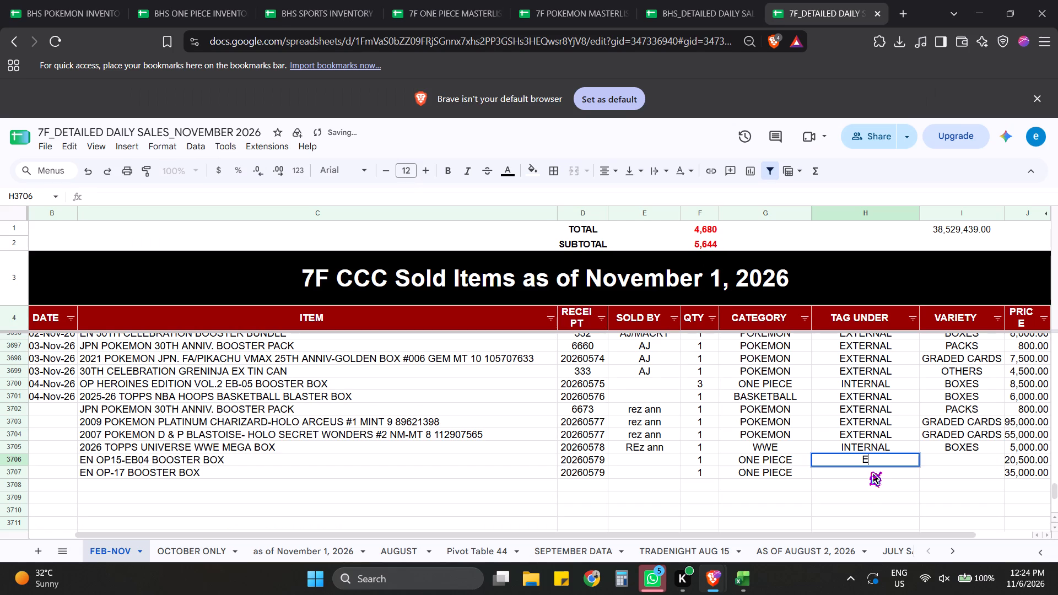
pyautogui.press('x')
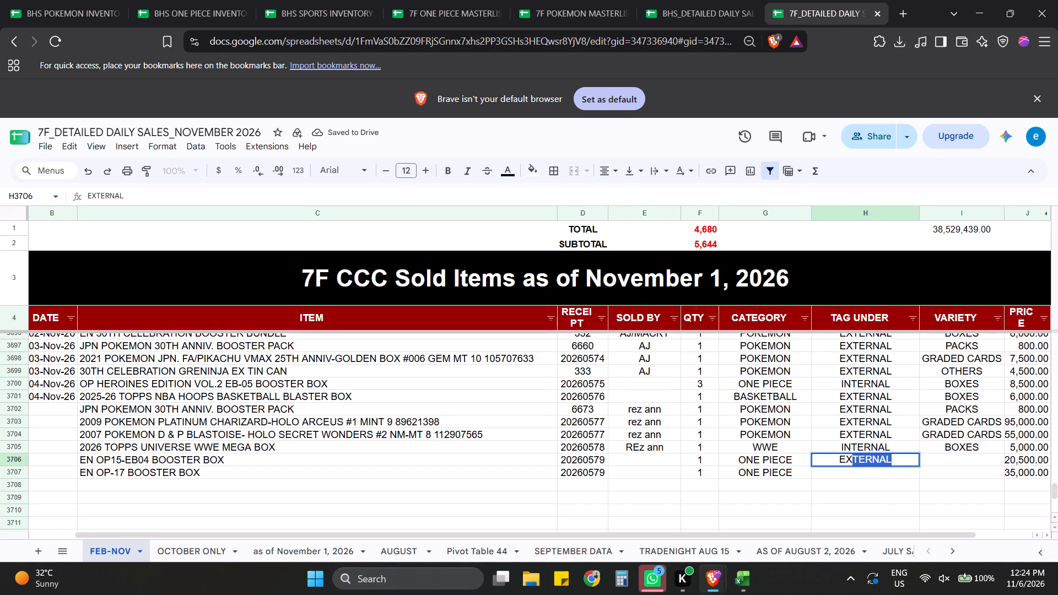
pyautogui.press('Return')
pyautogui.write('EX')
pyautogui.press('Tab')
# Set VARIETY to BOXES for both booster boxes in rows 3706 and 3707.
pyautogui.press('Up')
pyautogui.hotkey('alt', 'Tab')
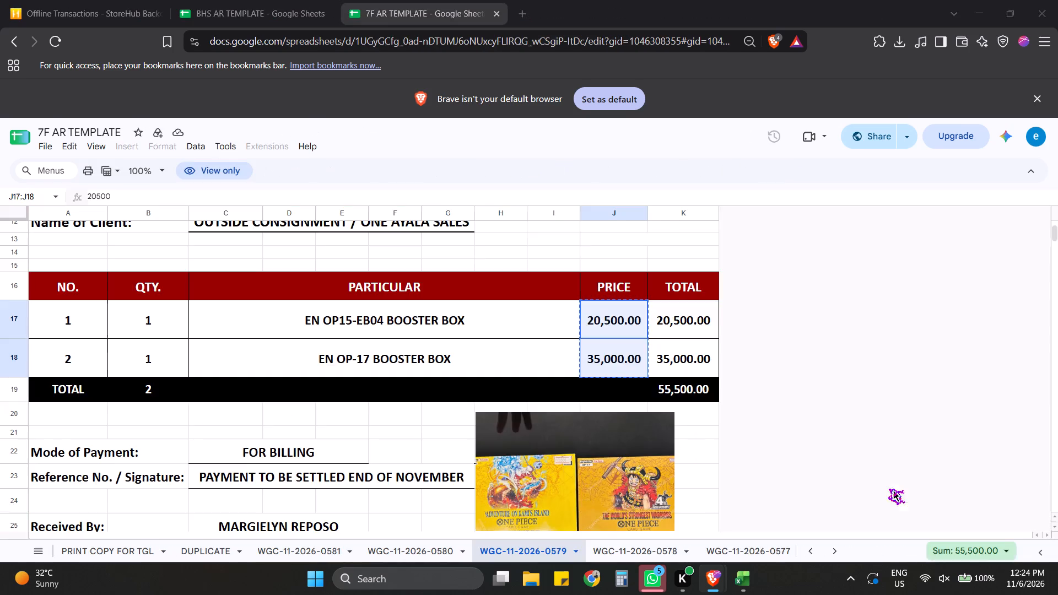
pyautogui.hotkey('alt', 'Tab')
pyautogui.write('BO')
pyautogui.press('Return')
pyautogui.write('BO')
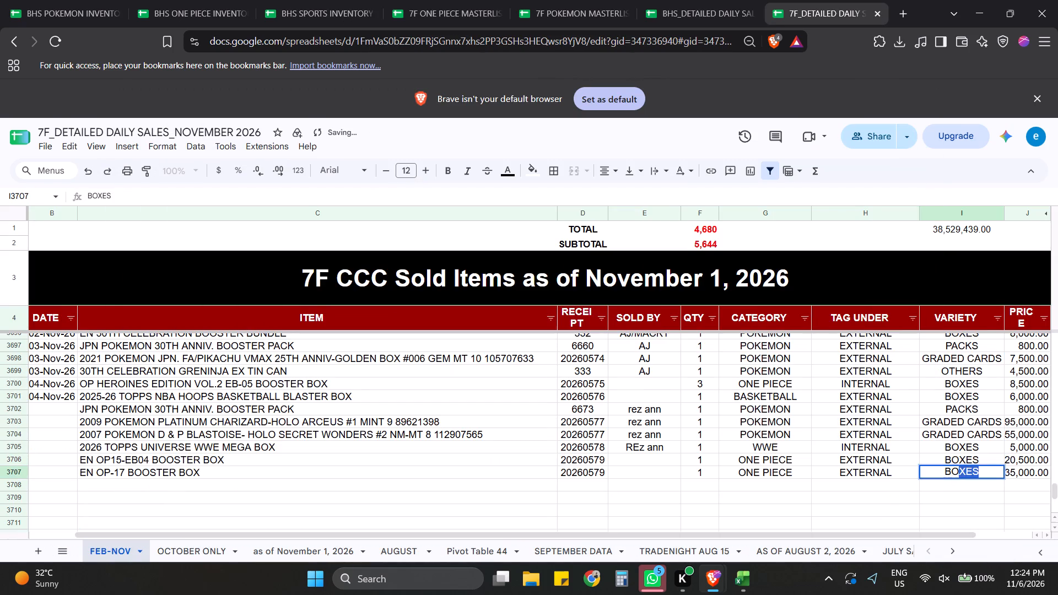
pyautogui.press('Return')
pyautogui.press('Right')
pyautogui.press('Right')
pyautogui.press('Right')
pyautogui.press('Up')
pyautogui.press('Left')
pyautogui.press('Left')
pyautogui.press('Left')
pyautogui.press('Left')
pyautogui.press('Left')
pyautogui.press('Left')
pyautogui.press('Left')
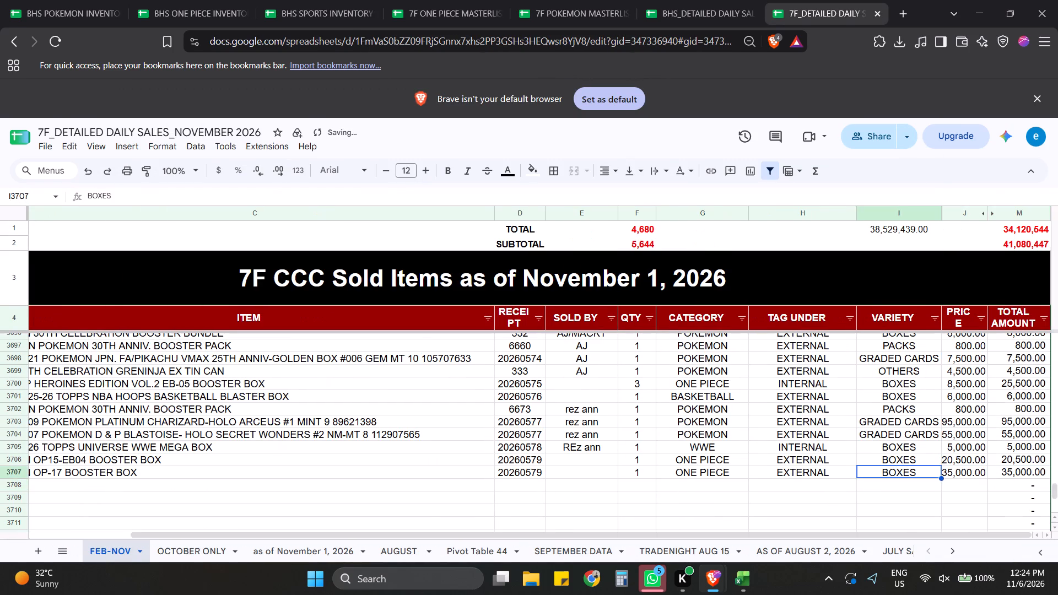
pyautogui.press('Left')
pyautogui.press('Left')
pyautogui.press('Right')
pyautogui.press('Right')
pyautogui.press('Left')
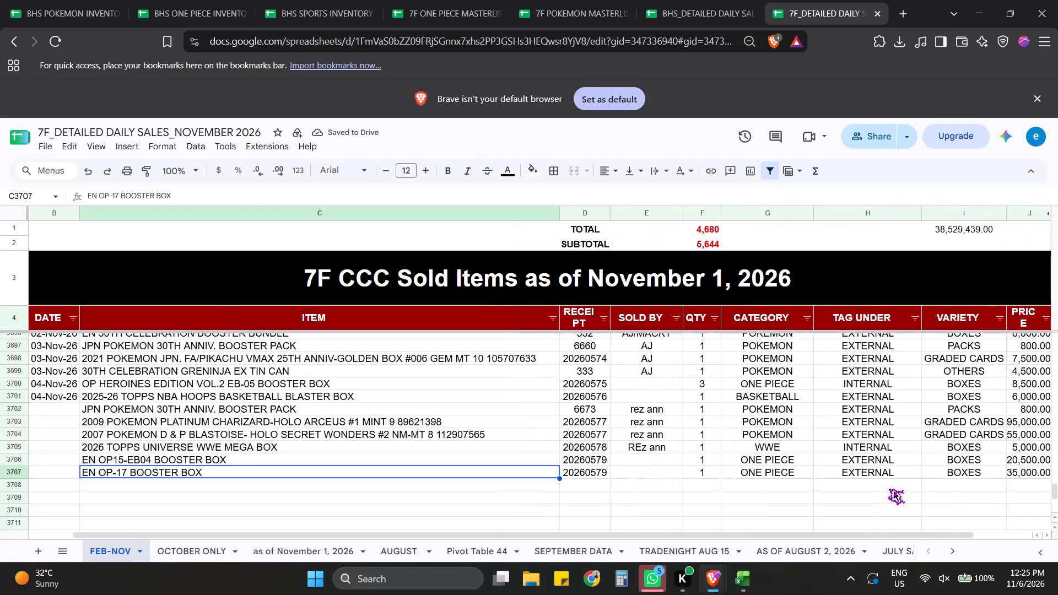
pyautogui.press('Down')
pyautogui.hotkey('alt', 'Tab')
pyautogui.click(433, 548)
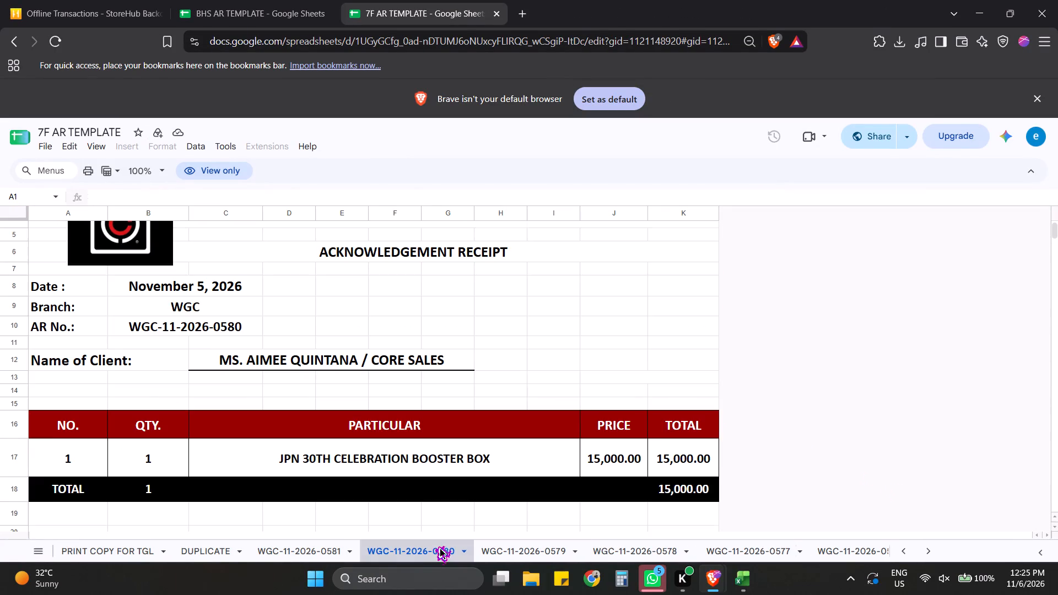
pyautogui.scroll(-2, 503, 439)
pyautogui.click(494, 420)
pyautogui.hotkey('ctrl', 'v')
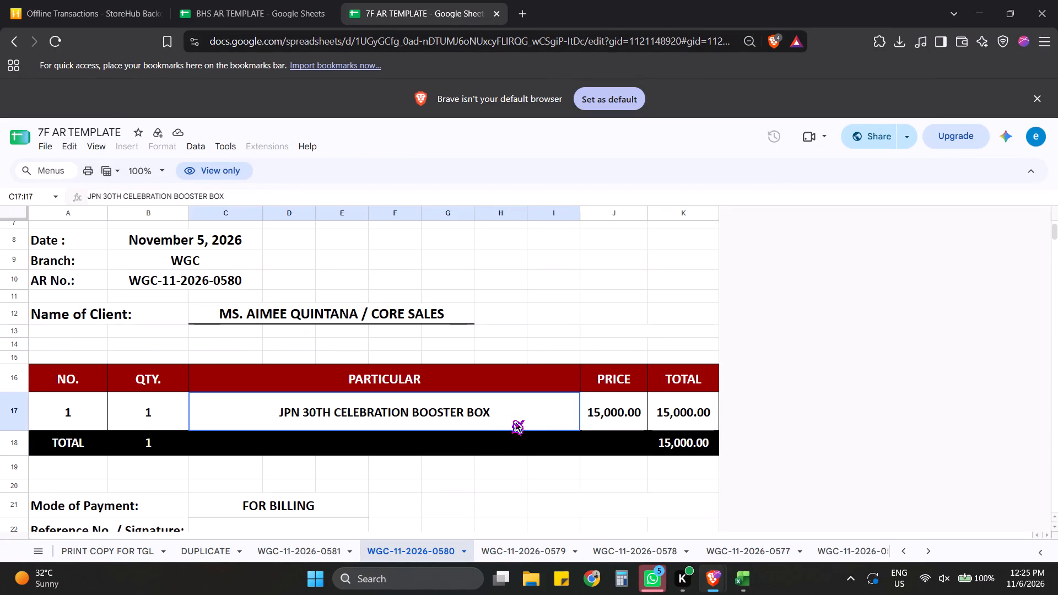
pyautogui.hotkey('ctrl', 'c')
pyautogui.click(501, 463)
pyautogui.click(505, 418)
pyautogui.hotkey('ctrl', 'c')
pyautogui.hotkey('alt', 'Tab')
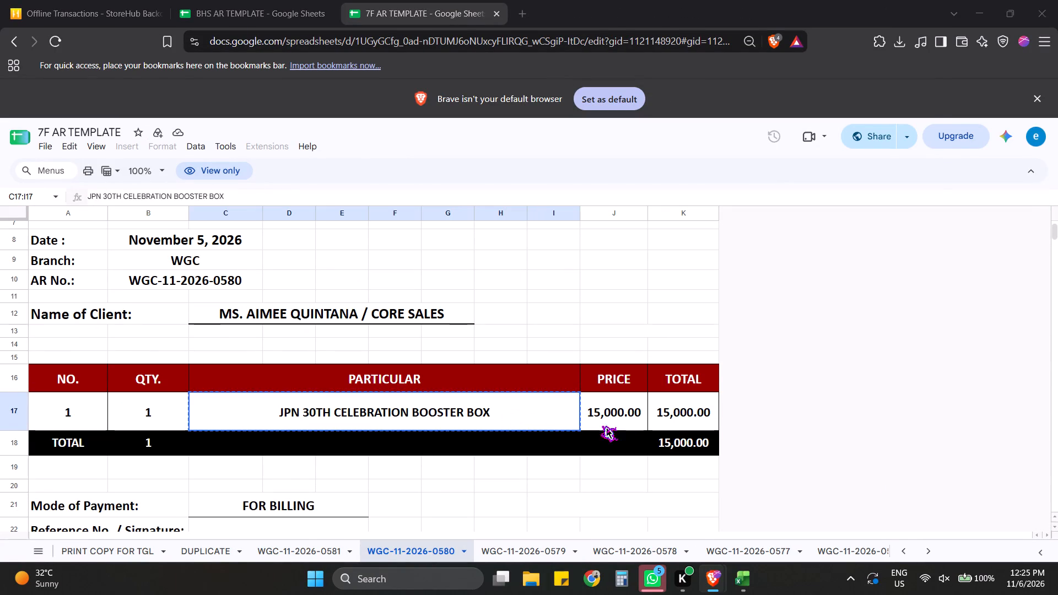
pyautogui.hotkey('ctrl', 'shift', 'v')
# Set the RECEIPT number of the Japanese booster box in row 3708 to 20260580, reusing the number from row 3707.
pyautogui.click(600, 481)
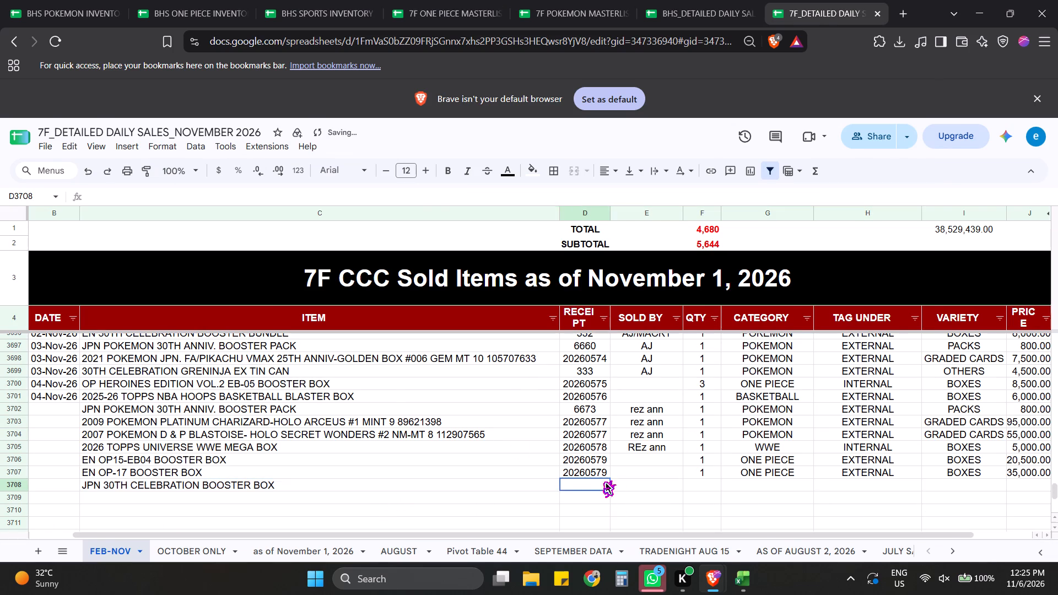
pyautogui.hotkey('alt', 'Tab')
pyautogui.scroll(-1, 586, 429)
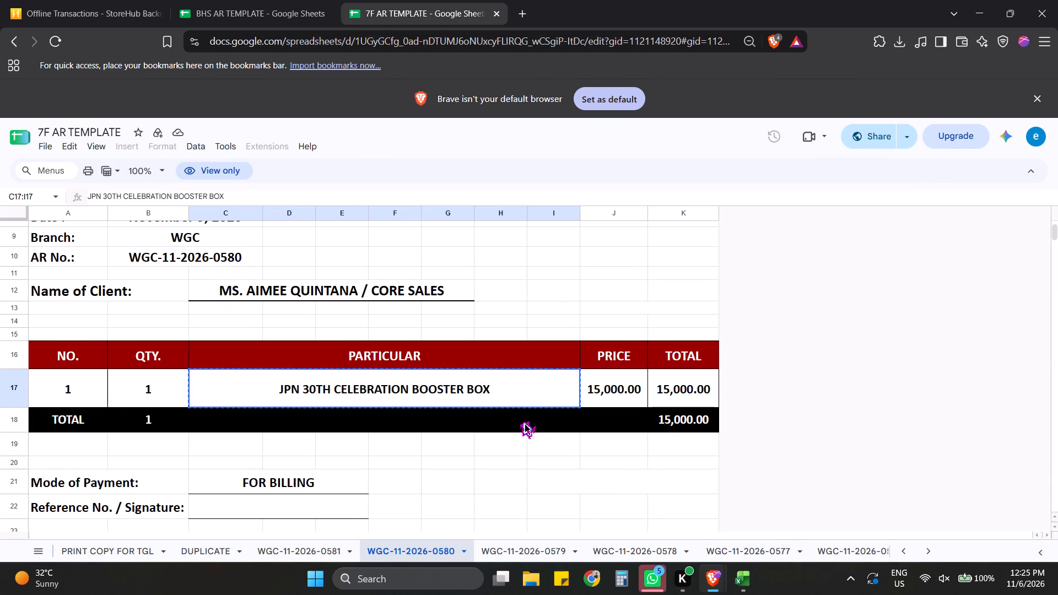
pyautogui.hotkey('alt', 'Tab')
pyautogui.hotkey('alt', 'Tab')
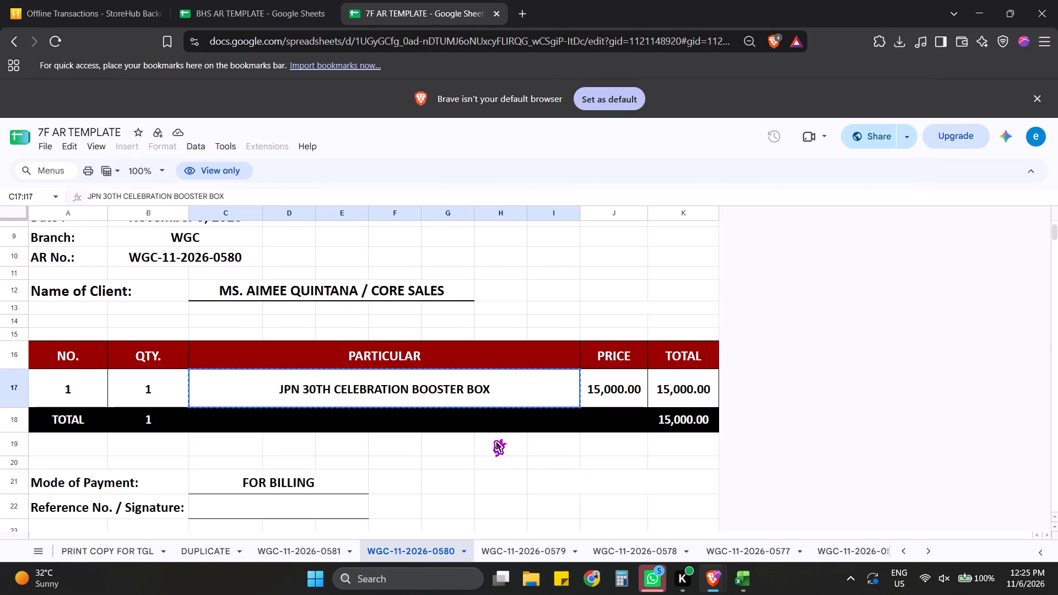
pyautogui.hotkey('alt', 'Tab')
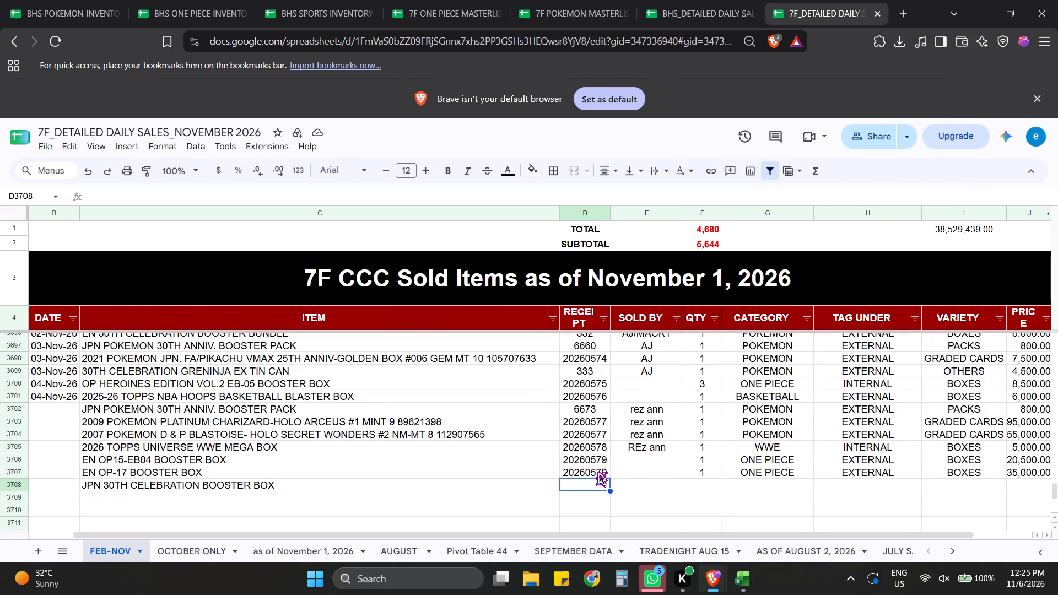
pyautogui.click(594, 471)
pyautogui.hotkey('ctrl', 'c')
pyautogui.click(594, 480)
pyautogui.hotkey('ctrl', 'v')
pyautogui.doubleClick(602, 483)
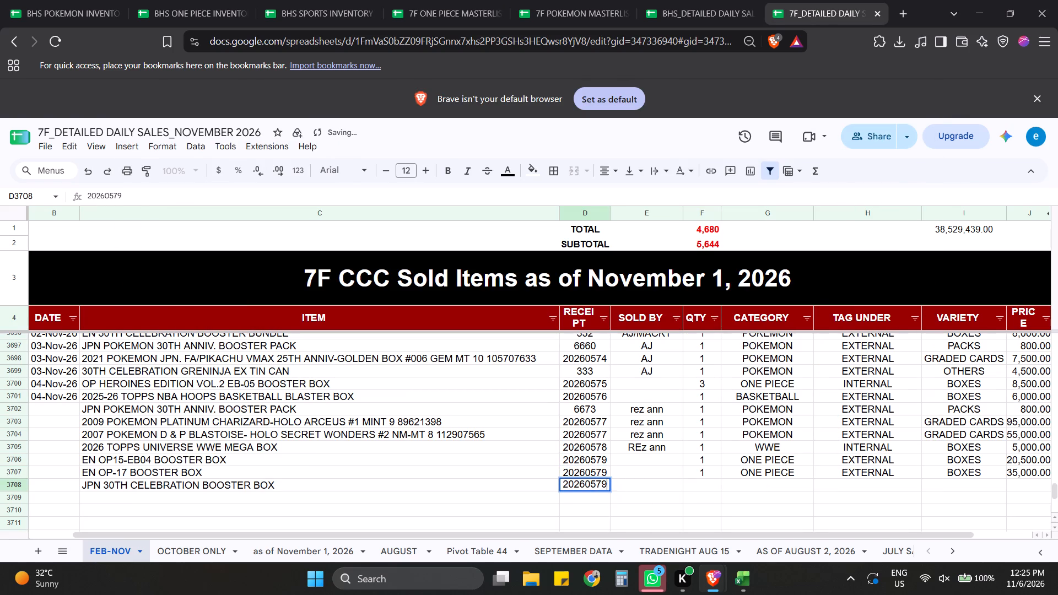
pyautogui.press('BackSpace')
pyautogui.press('BackSpace')
pyautogui.write('80')
pyautogui.press('Tab')
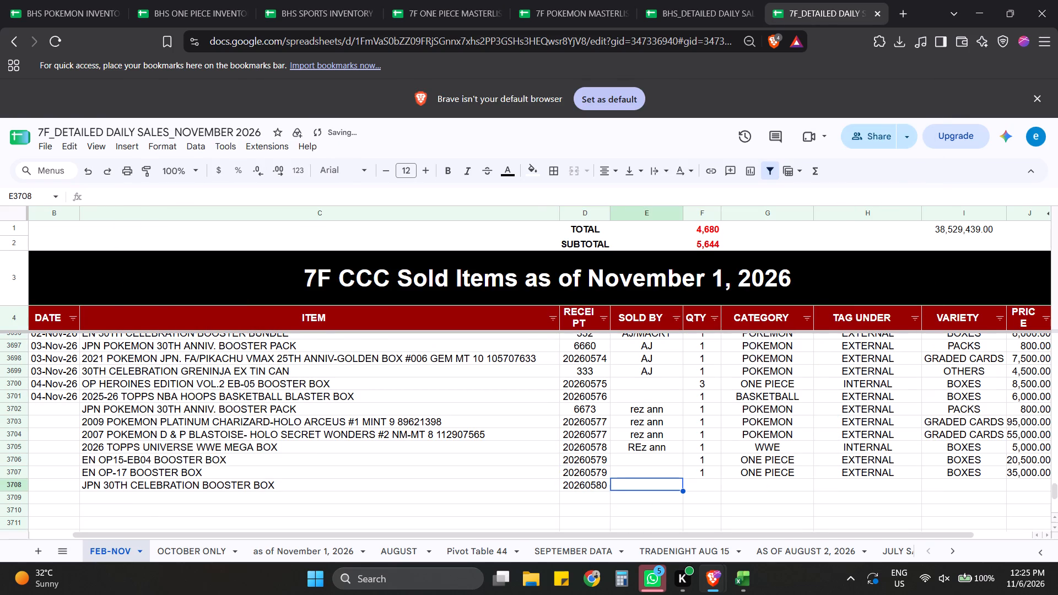
pyautogui.hotkey('alt', 'Tab')
pyautogui.scroll(-4, 553, 440)
pyautogui.scroll(-2, 508, 436)
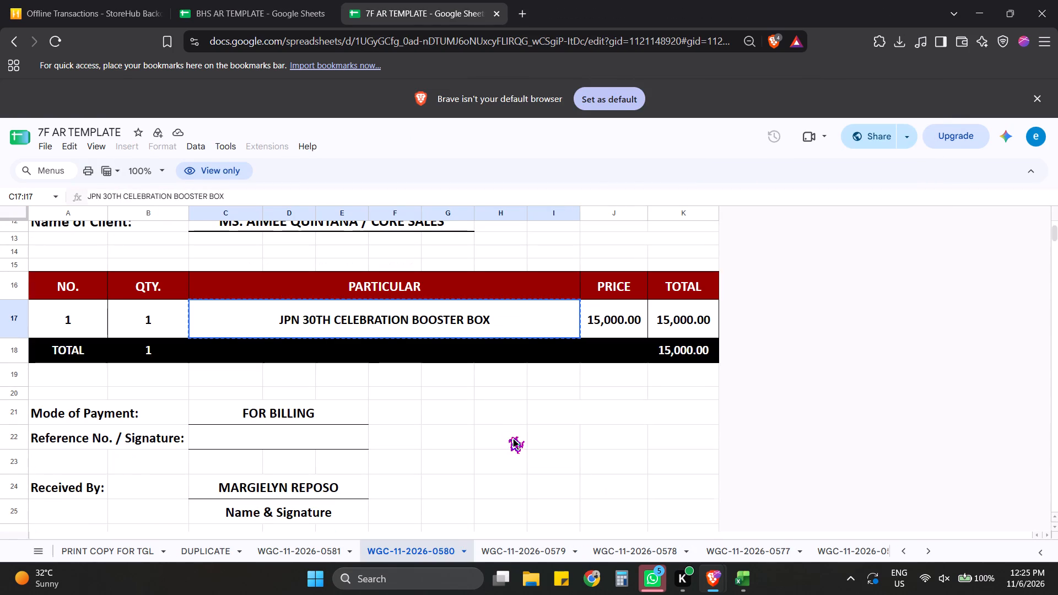
pyautogui.scroll(-3, 508, 436)
pyautogui.scroll(4, 508, 432)
pyautogui.hotkey('alt', 'Tab')
pyautogui.press('r')
pyautogui.press('e')
pyautogui.write('Z ANN')
pyautogui.press('Tab')
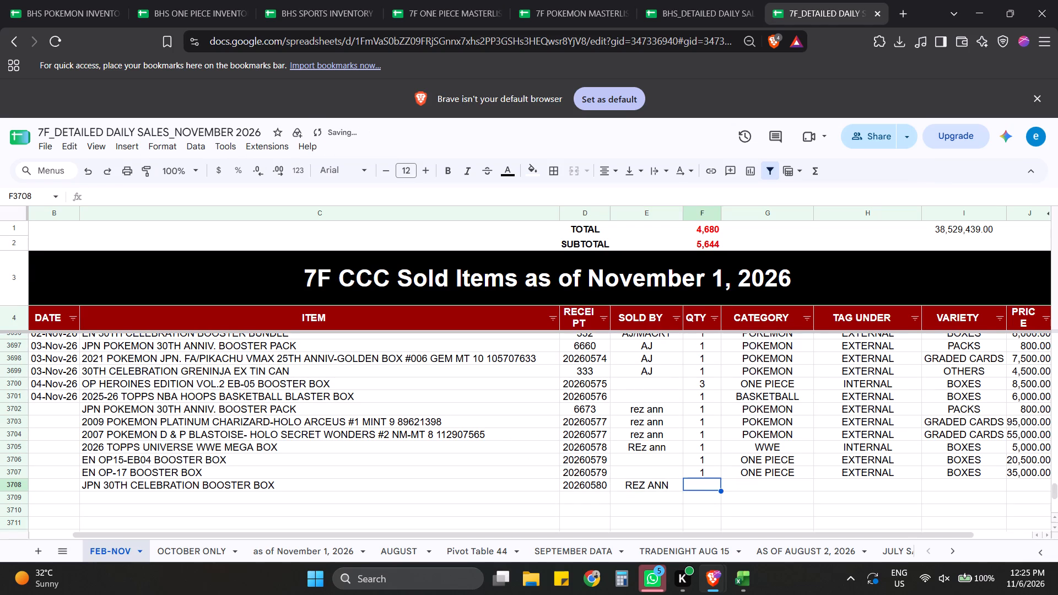
pyautogui.press('1')
pyautogui.press('Tab')
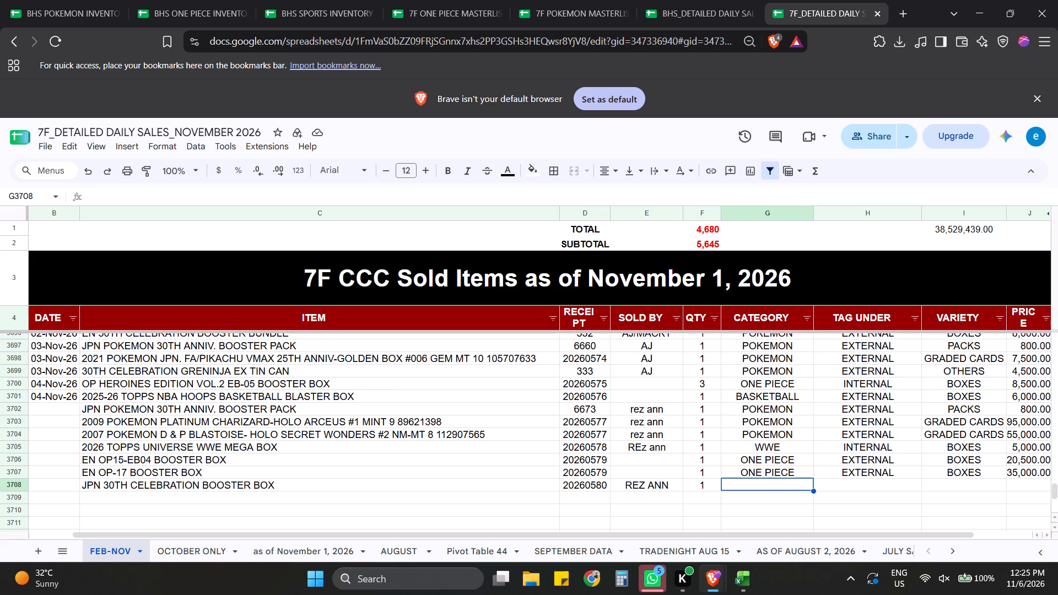
pyautogui.hotkey('alt', 'Tab')
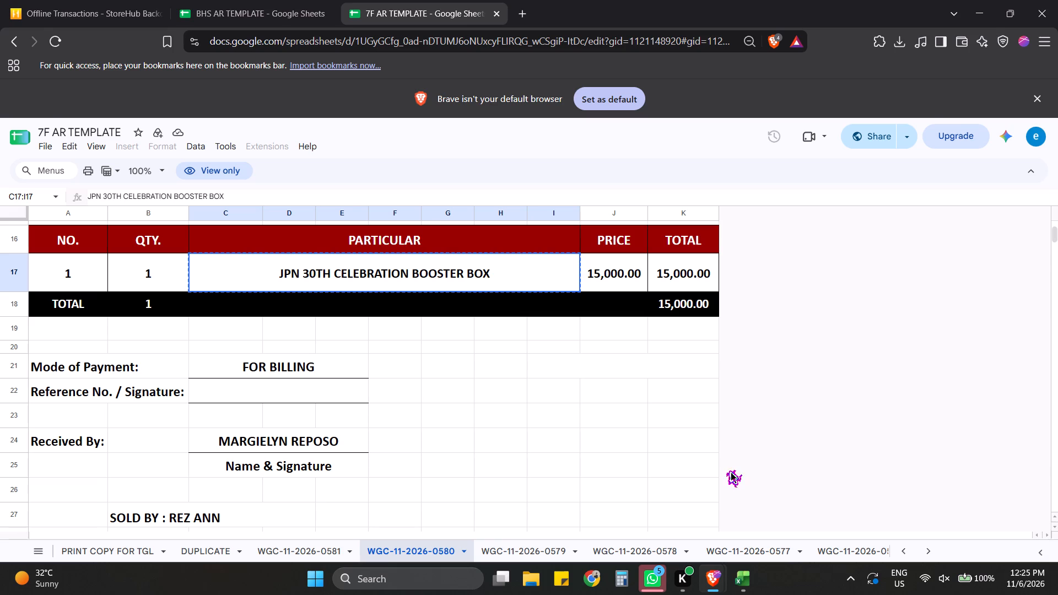
pyautogui.hotkey('alt', 'Tab')
pyautogui.hotkey('alt', 'Tab')
pyautogui.hotkey('alt', 'Tab')
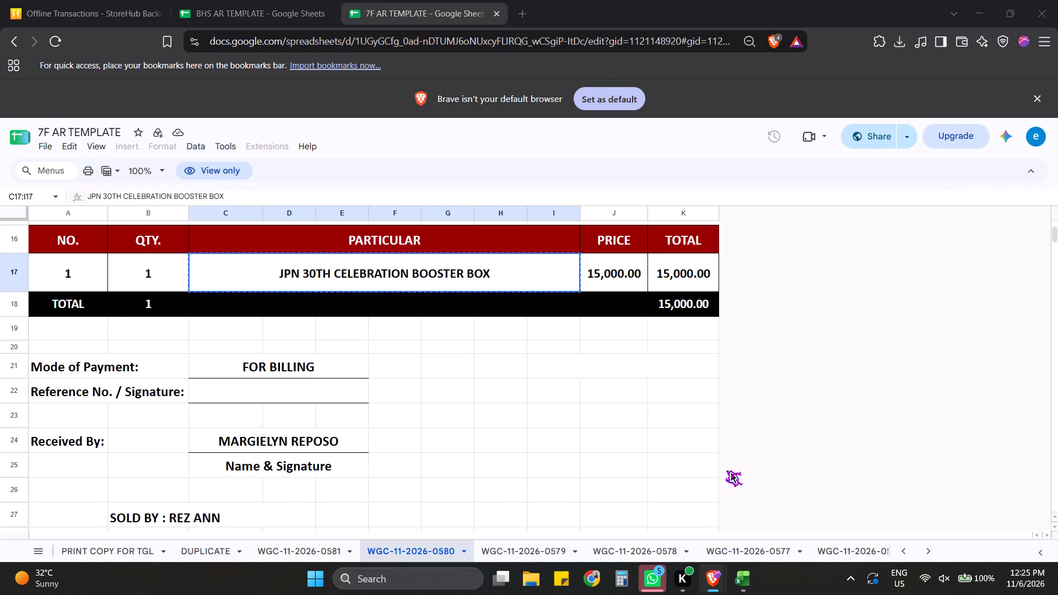
pyautogui.hotkey('alt', 'Tab')
pyautogui.hotkey('alt', 'Tab')
pyautogui.write('RE')
pyautogui.press('BackSpace')
pyautogui.press('BackSpace')
pyautogui.press('BackSpace')
pyautogui.press('BackSpace')
pyautogui.press('BackSpace')
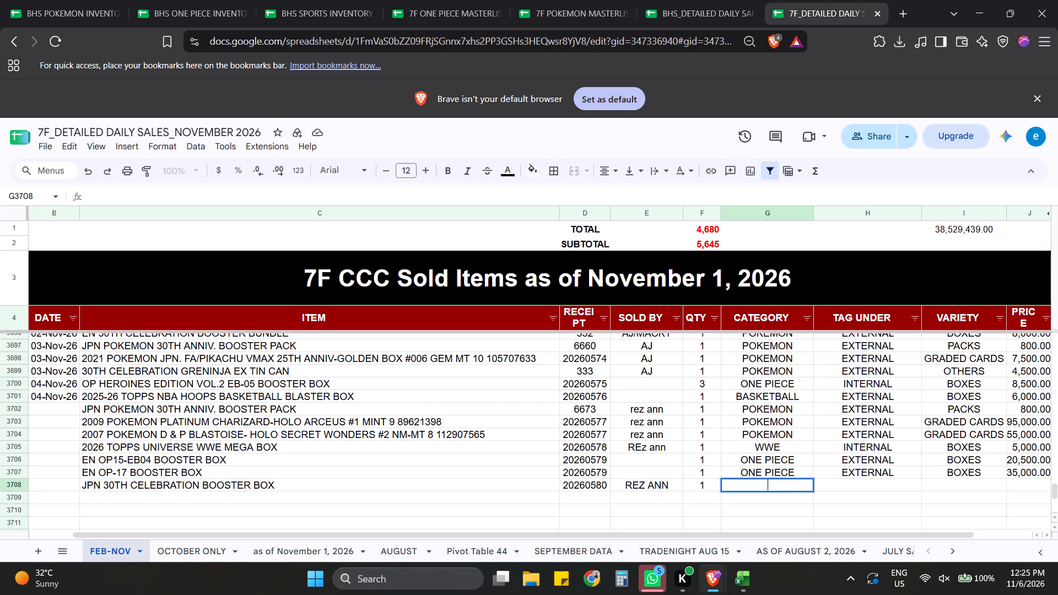
pyautogui.press('BackSpace')
pyautogui.press('BackSpace')
pyautogui.press('BackSpace')
pyautogui.write('PO')
pyautogui.press('Tab')
# Set TAG UNDER to EXTERNAL and VARIETY to BOXES for the booster box in row 3708.
pyautogui.write('EX')
pyautogui.press('Tab')
pyautogui.hotkey('alt', 'Tab')
pyautogui.hotkey('alt', 'Tab')
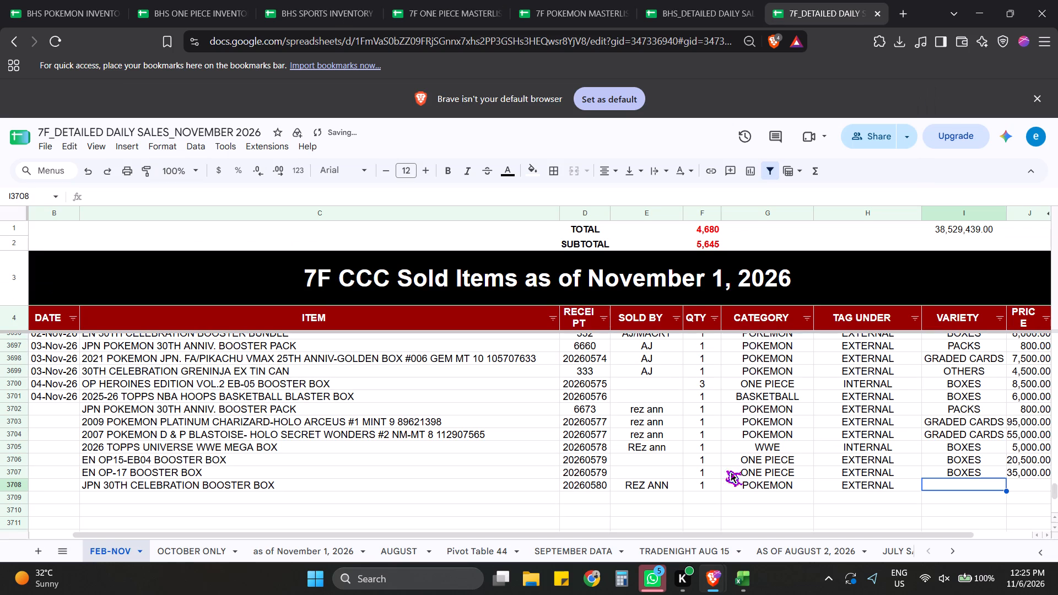
pyautogui.press('b')
pyautogui.press('Tab')
# Enter the receipt's price of 15000 for the booster box in row 3708.
pyautogui.hotkey('alt', 'Tab')
pyautogui.hotkey('alt', 'Tab')
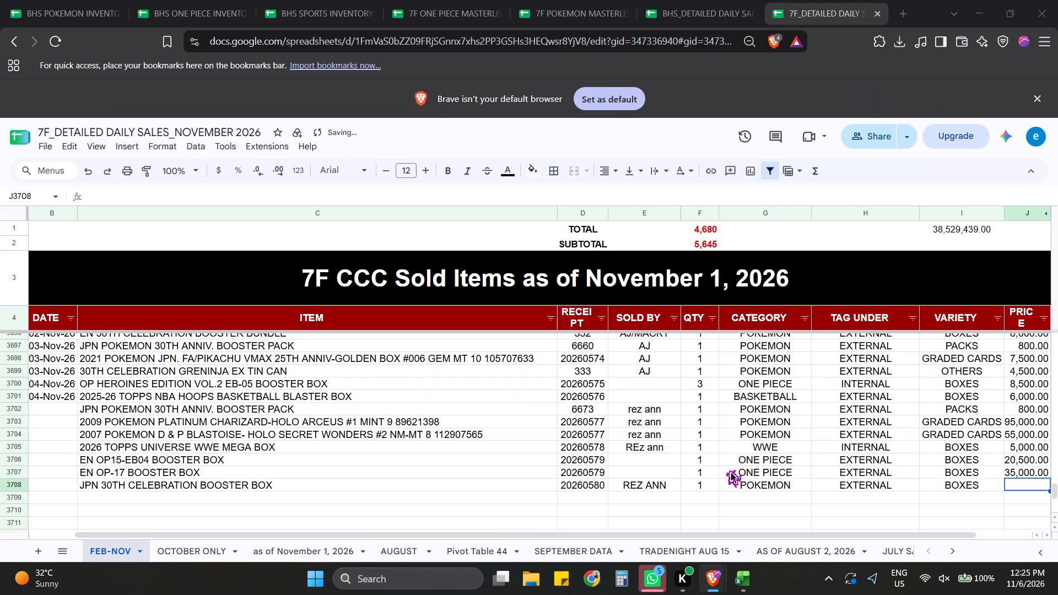
pyautogui.write('15000')
pyautogui.press('Return')
pyautogui.press('Left')
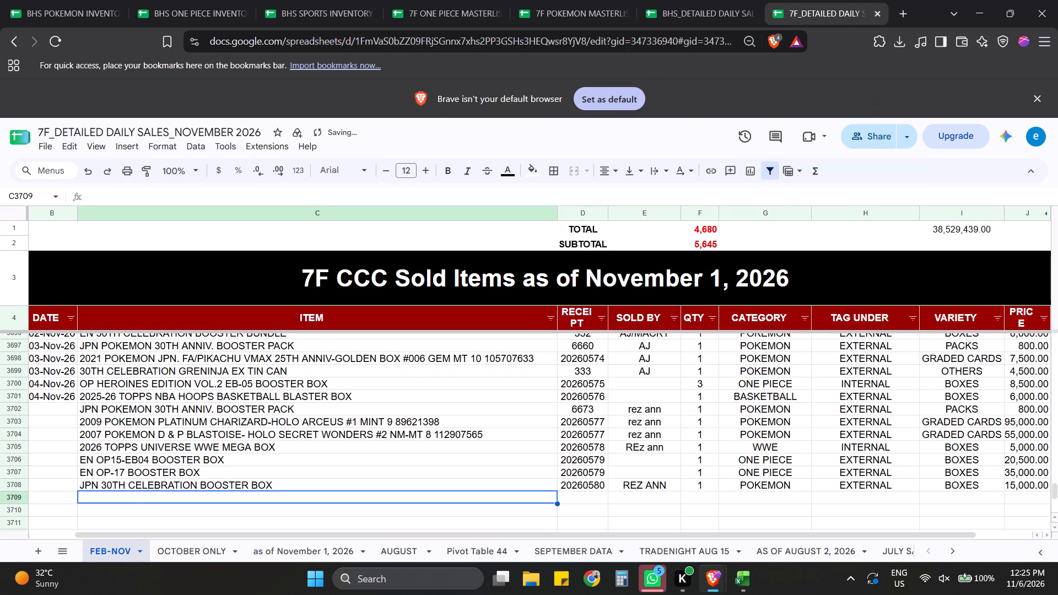
pyautogui.hotkey('alt', 'Tab')
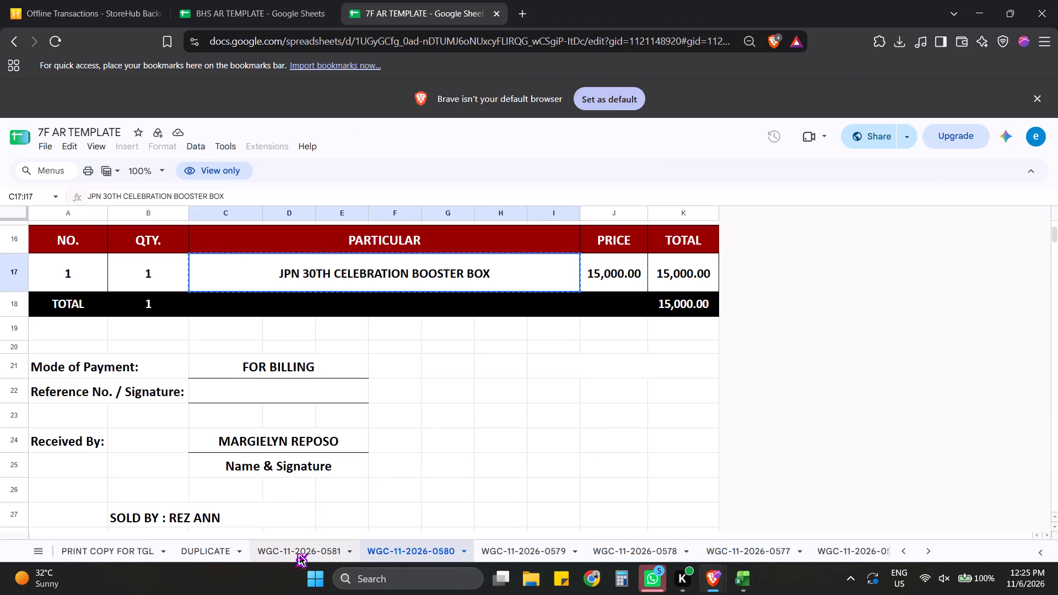
pyautogui.click(295, 551)
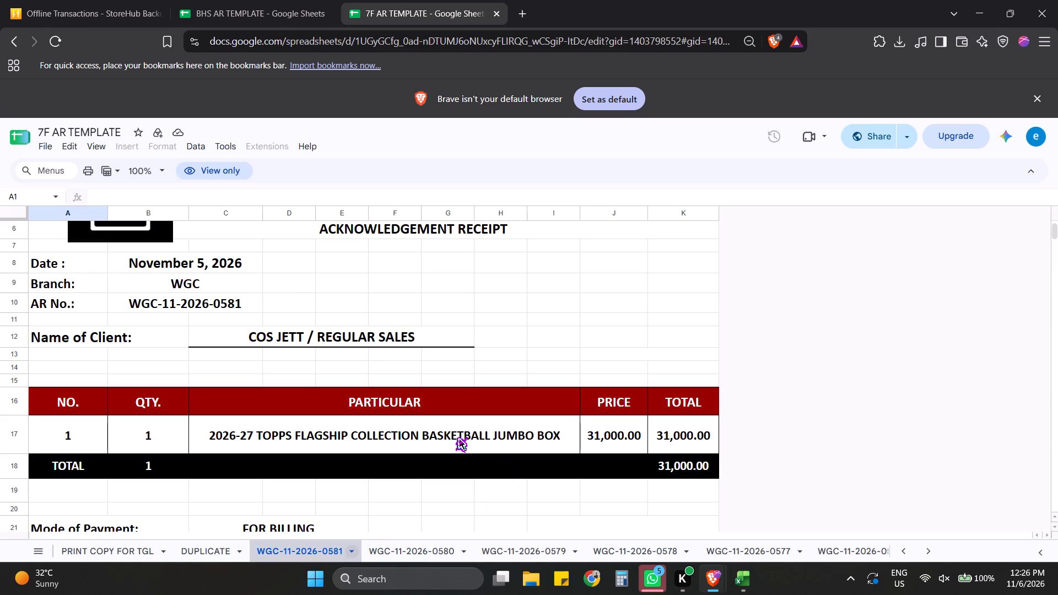
pyautogui.click(441, 430)
pyautogui.hotkey('ctrl', 'c')
pyautogui.scroll(-2, 550, 401)
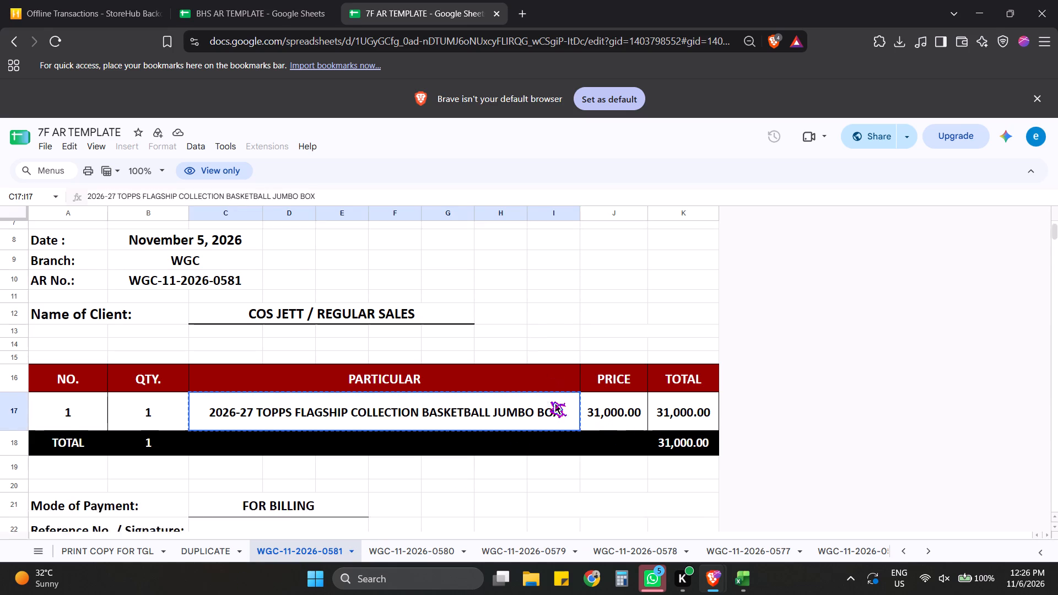
pyautogui.scroll(-4, 550, 401)
pyautogui.scroll(5, 550, 401)
pyautogui.scroll(-4, 548, 372)
pyautogui.scroll(3, 555, 376)
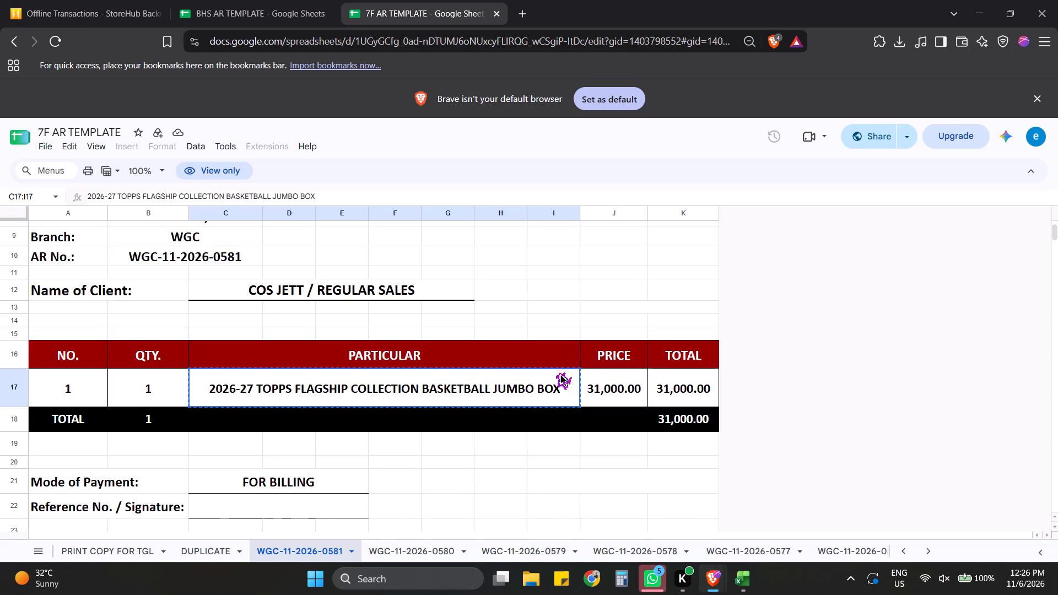
pyautogui.scroll(-5, 555, 372)
pyautogui.hotkey('alt', 'Tab')
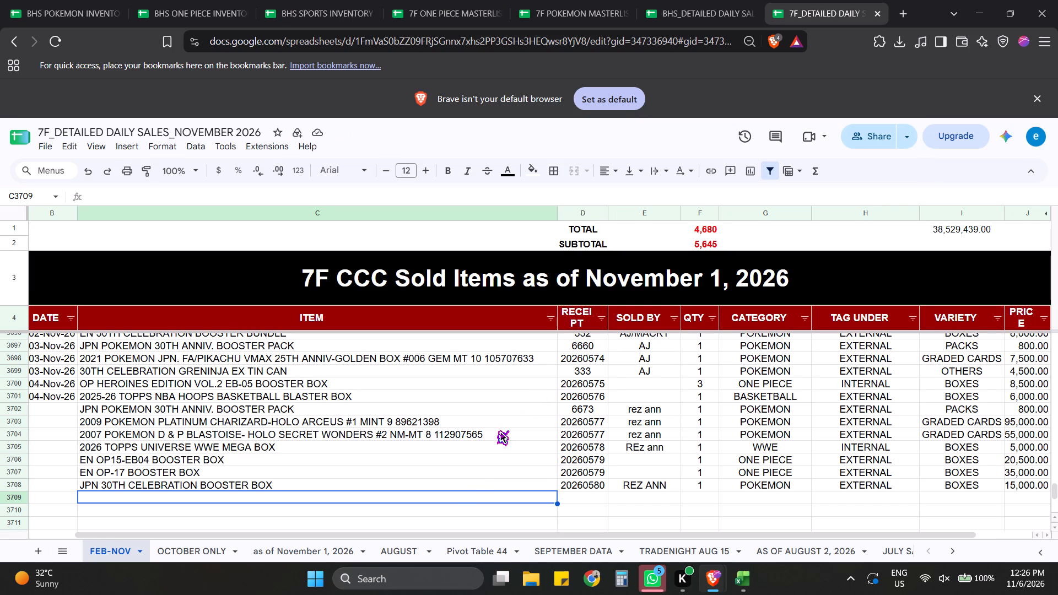
pyautogui.hotkey('ctrl', 'shift', 'v')
# Extend the receipt number series from rows 3707 and 3708 to fill 20260581 in row 3709.
pyautogui.click(579, 500)
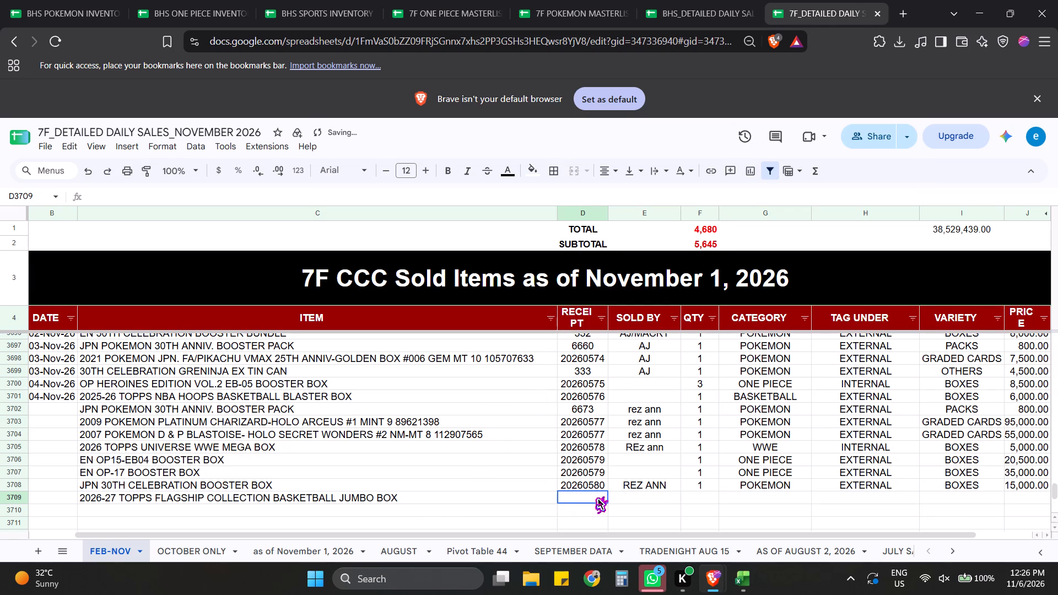
pyautogui.moveTo(598, 472); pyautogui.dragTo(601, 484)
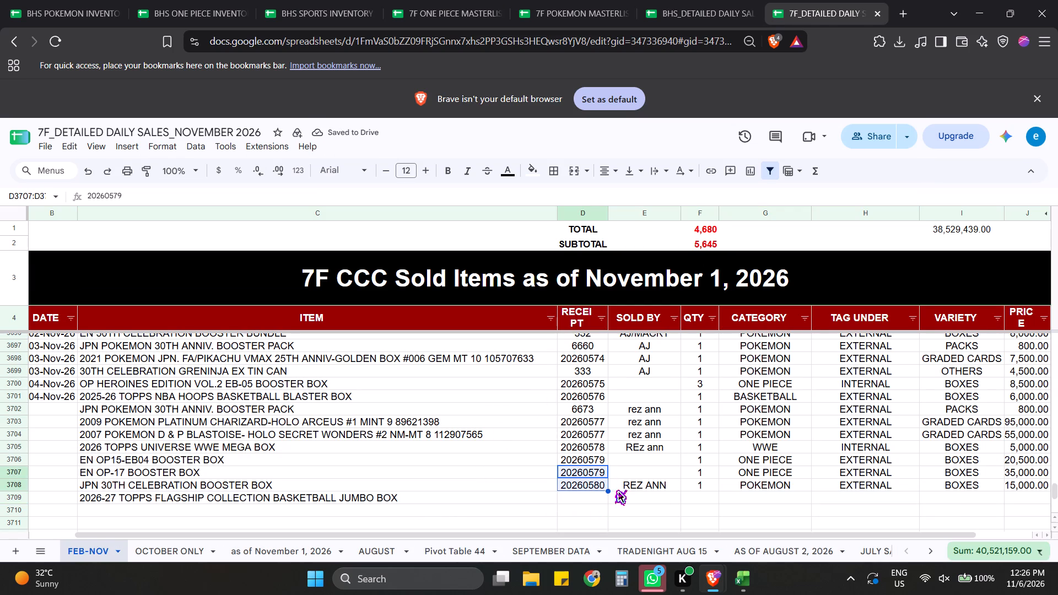
pyautogui.moveTo(608, 493); pyautogui.dragTo(608, 498)
pyautogui.moveTo(609, 491); pyautogui.dragTo(608, 500)
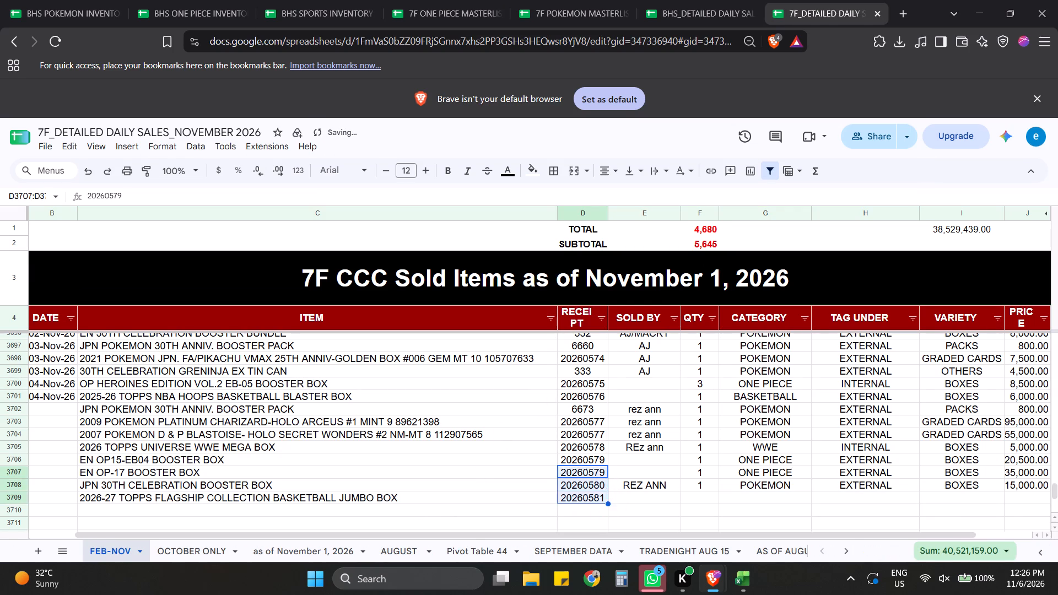
pyautogui.click(598, 500)
pyautogui.hotkey('alt', 'Tab')
pyautogui.scroll(5, 409, 404)
pyautogui.scroll(-5, 412, 332)
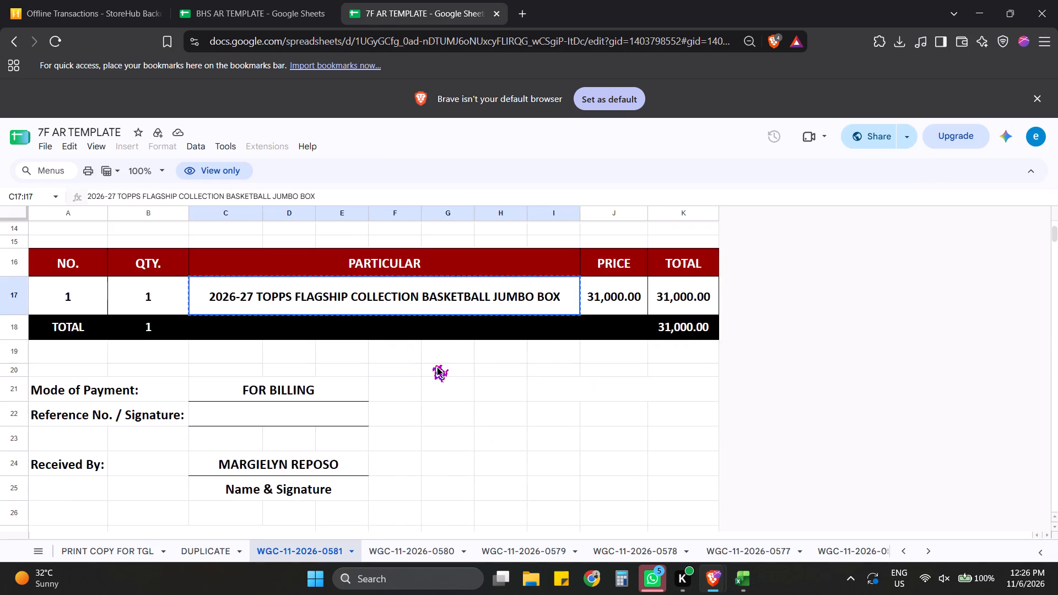
pyautogui.scroll(-5, 435, 354)
pyautogui.scroll(8, 435, 363)
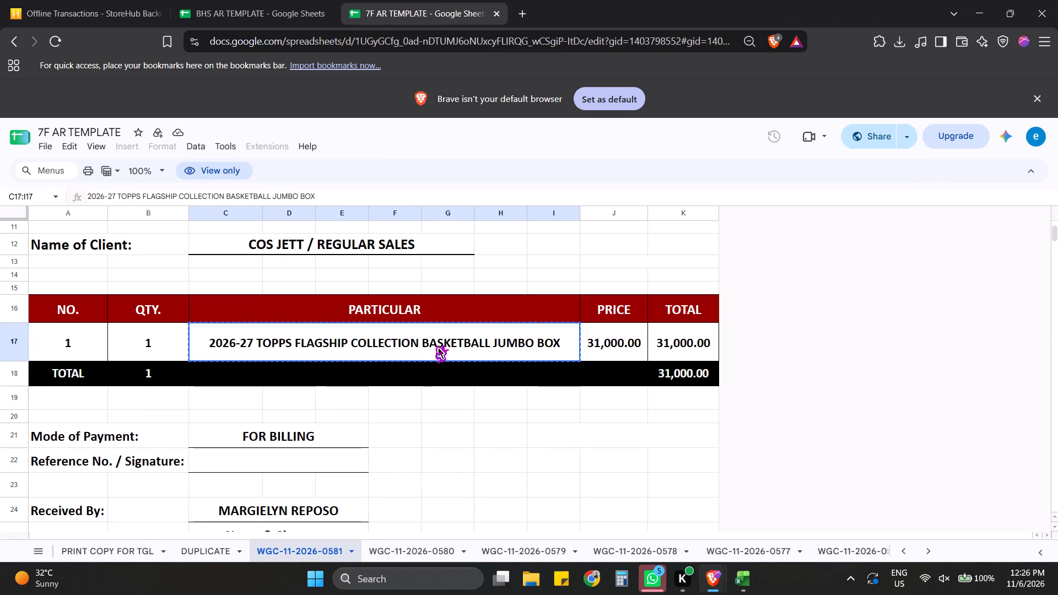
pyautogui.scroll(2, 433, 339)
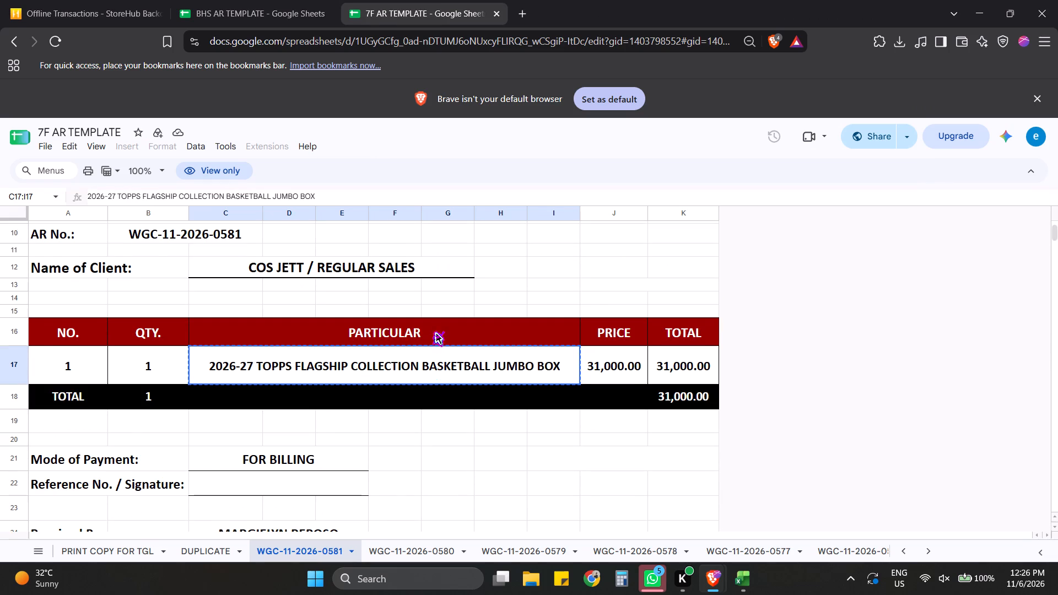
pyautogui.scroll(-1, 428, 324)
pyautogui.hotkey('alt', 'Tab')
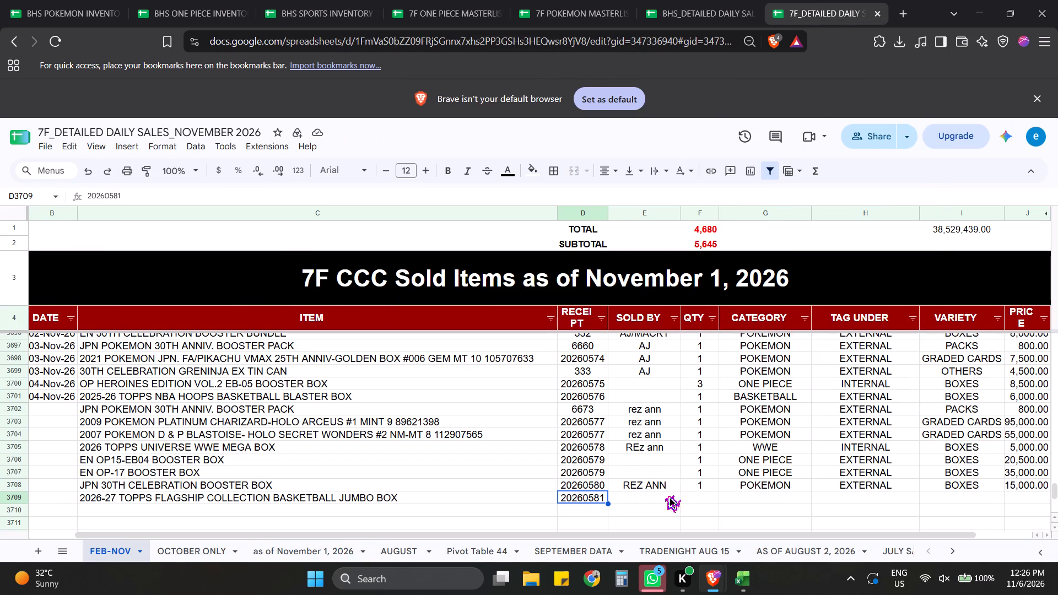
pyautogui.click(664, 495)
pyautogui.hotkey('alt', 'Tab')
pyautogui.hotkey('alt', 'Tab')
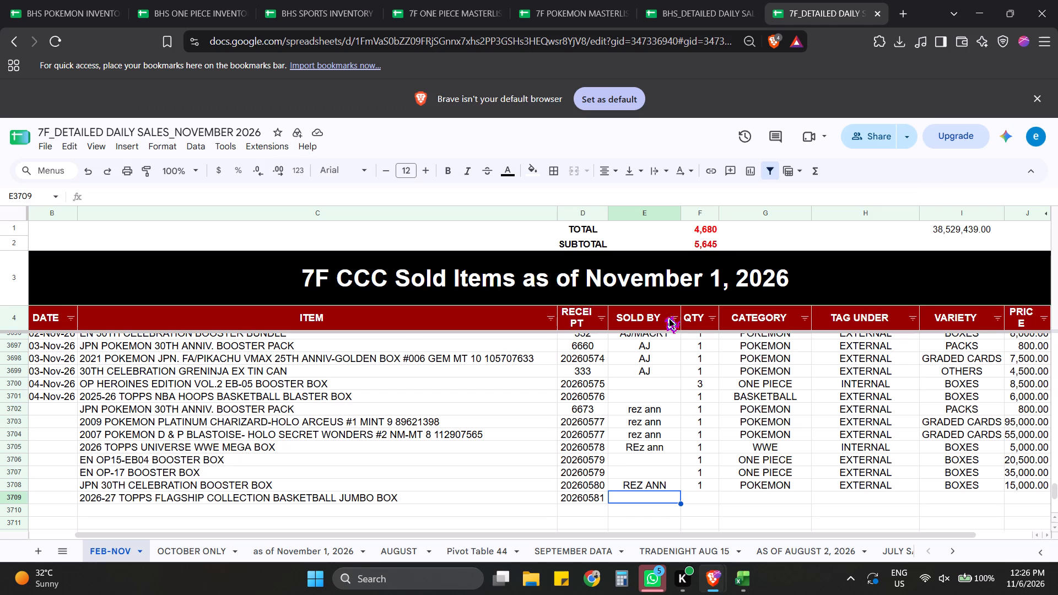
pyautogui.hotkey('alt', 'Tab')
pyautogui.hotkey('alt', 'Tab')
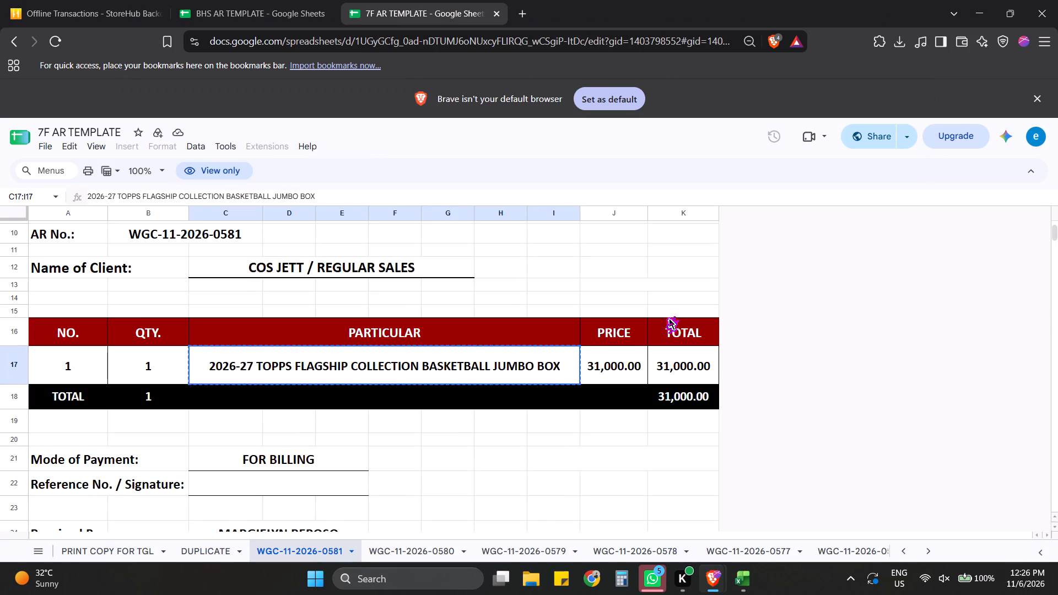
pyautogui.press('a')
pyautogui.write('J')
pyautogui.press('space')
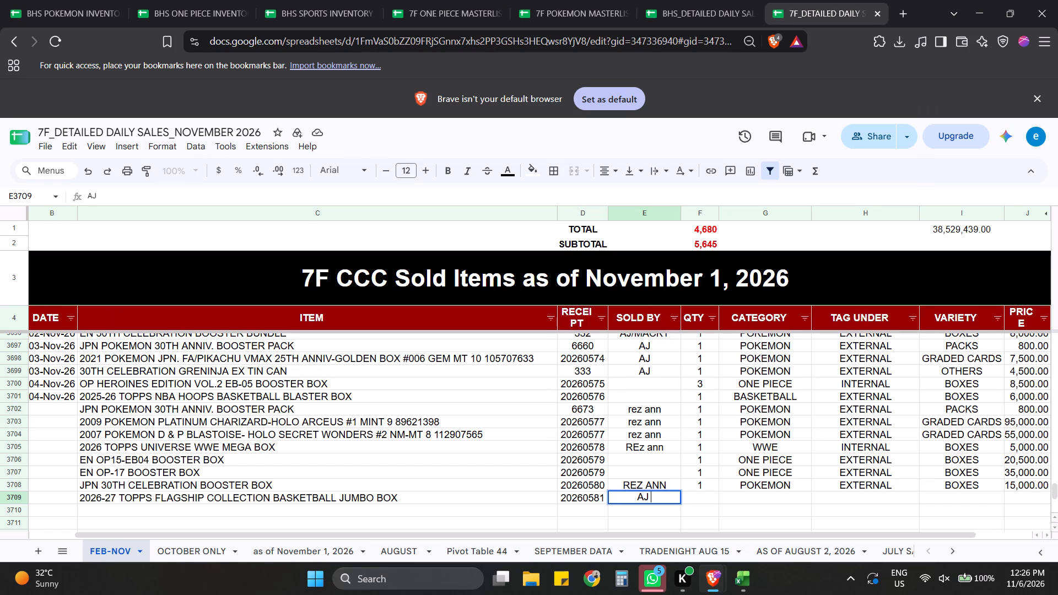
pyautogui.write('& REZ ANN')
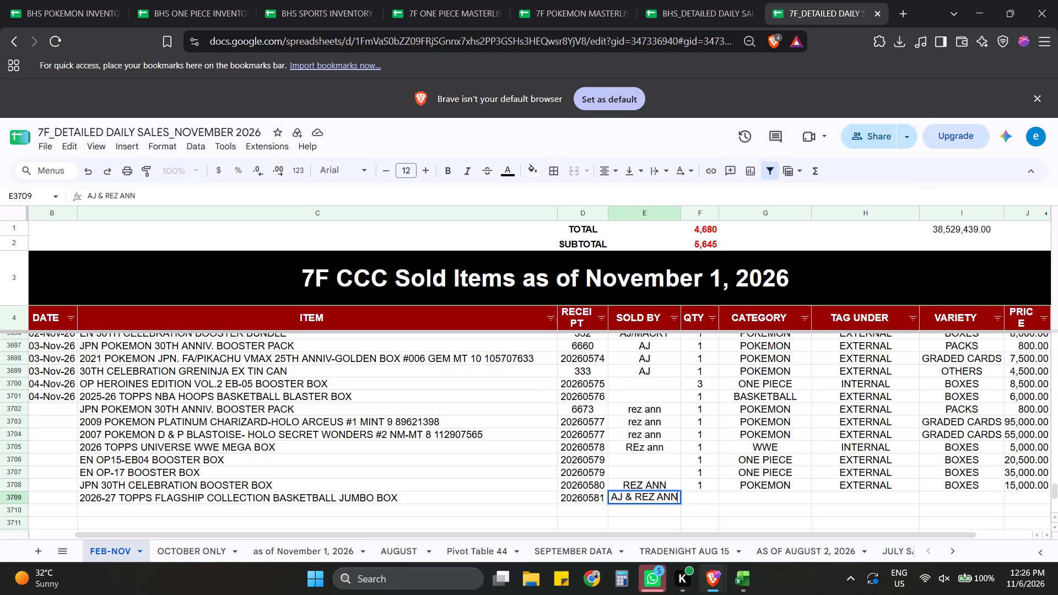
pyautogui.press('Tab')
# Set QTY to 1 and CATEGORY to BASKETBALL for the Topps basketball jumbo box in row 3709.
pyautogui.press('1')
pyautogui.press('Tab')
pyautogui.press('p')
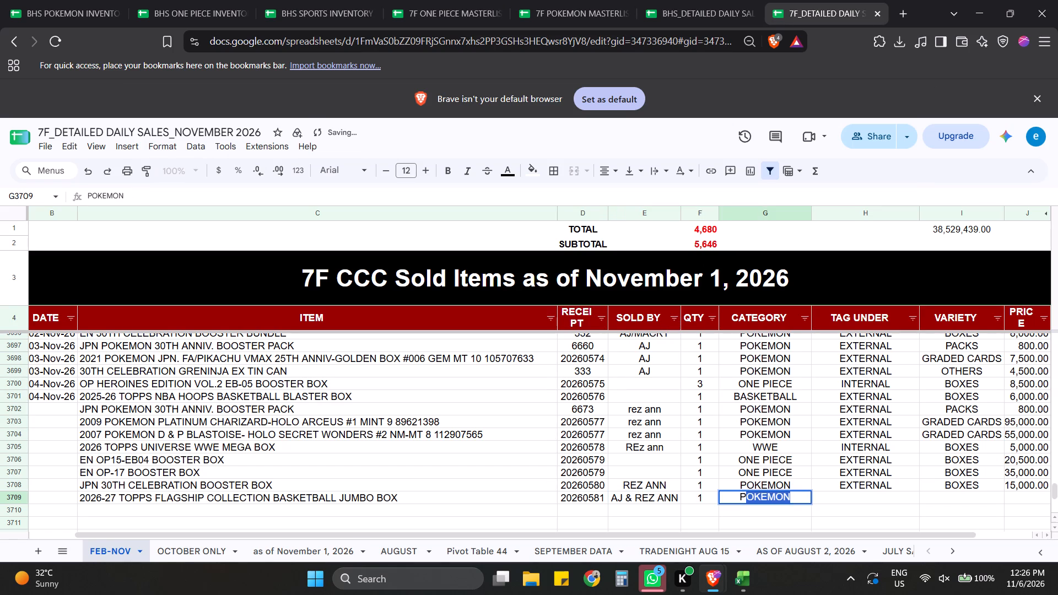
pyautogui.press('BackSpace')
pyautogui.press('BackSpace')
pyautogui.press('BackSpace')
pyautogui.press('BackSpace')
pyautogui.write('BAS')
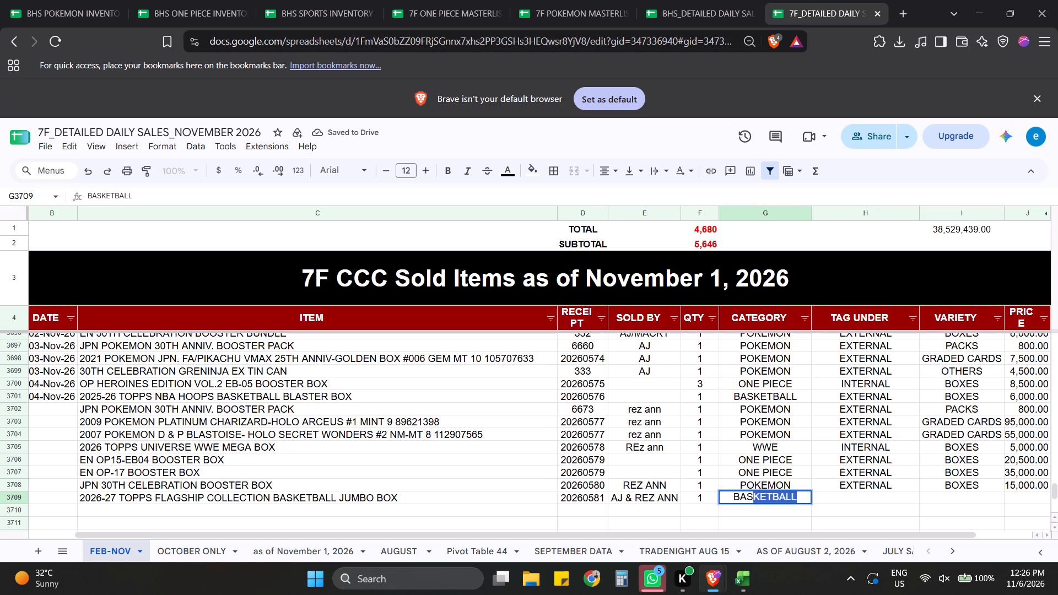
pyautogui.press('Tab')
# Set TAG UNDER to INTERNAL and VARIETY to BOXES for the basketball jumbo box in row 3709.
pyautogui.write('EX')
pyautogui.press('BackSpace')
pyautogui.press('BackSpace')
pyautogui.press('BackSpace')
pyautogui.press('BackSpace')
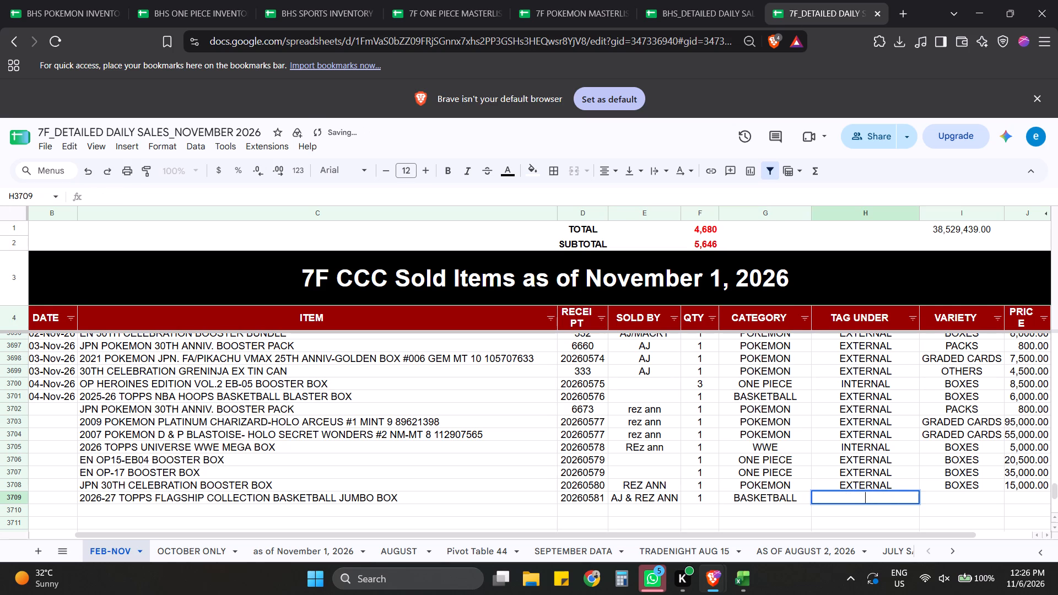
pyautogui.write('INTER')
pyautogui.press('Tab')
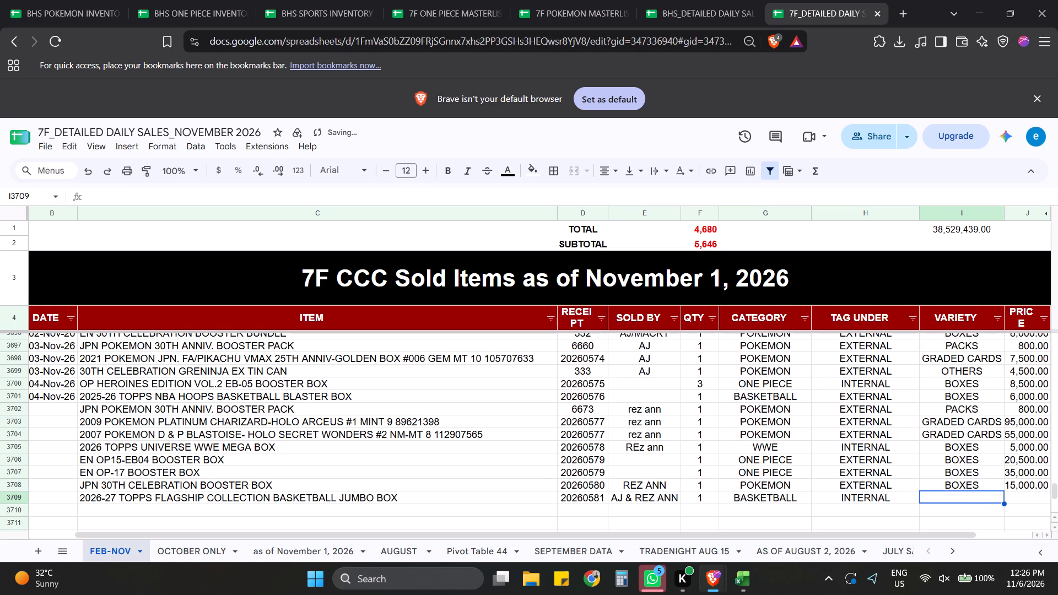
pyautogui.press('b')
pyautogui.press('Tab')
# Enter the receipt's price of 31000 for the basketball jumbo box in row 3709.
pyautogui.write('31000')
pyautogui.press('Return')
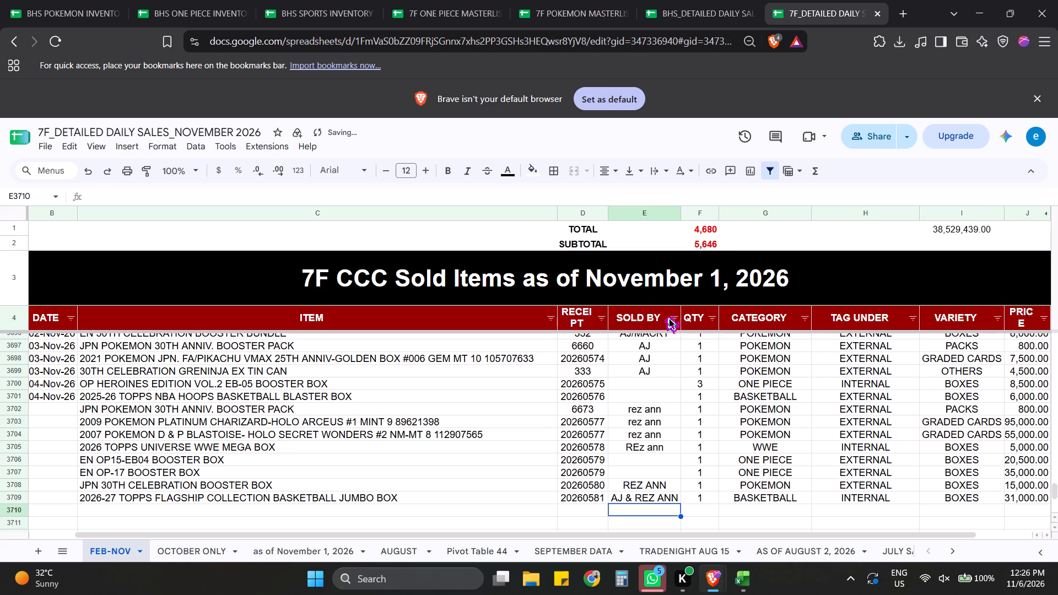
# Review the newly entered sales rows across all columns, including the TOTAL AMOUNT column.
pyautogui.press('Right')
pyautogui.press('Right')
pyautogui.press('Right')
pyautogui.press('Right')
pyautogui.press('Right')
pyautogui.press('Right')
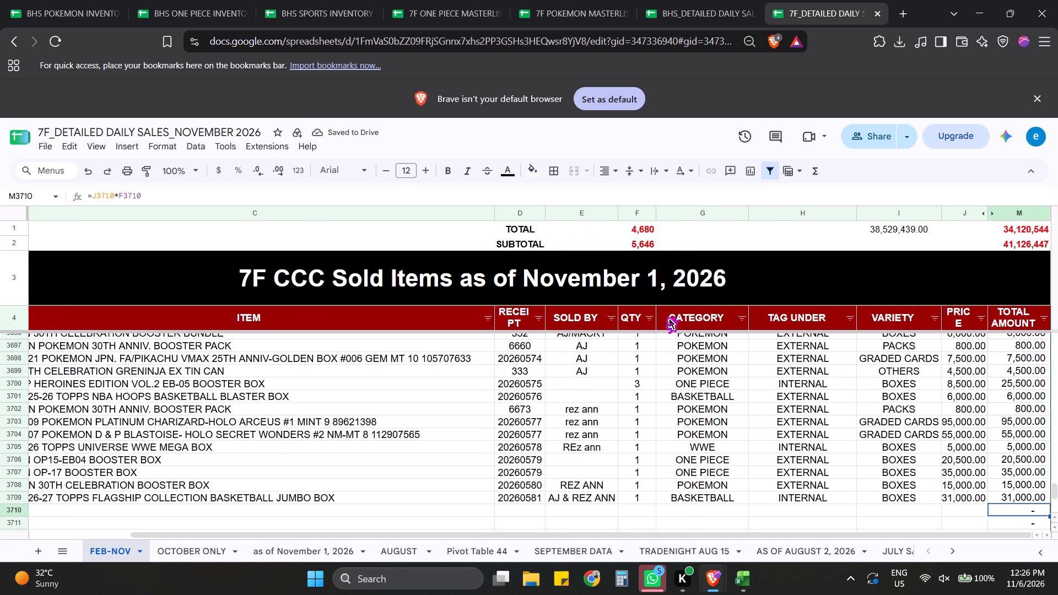
pyautogui.press('Left')
pyautogui.press('Left')
pyautogui.press('Left')
pyautogui.press('Left')
pyautogui.press('Left')
pyautogui.press('Left')
pyautogui.press('Left')
pyautogui.press('Left')
pyautogui.press('Left')
pyautogui.press('Right')
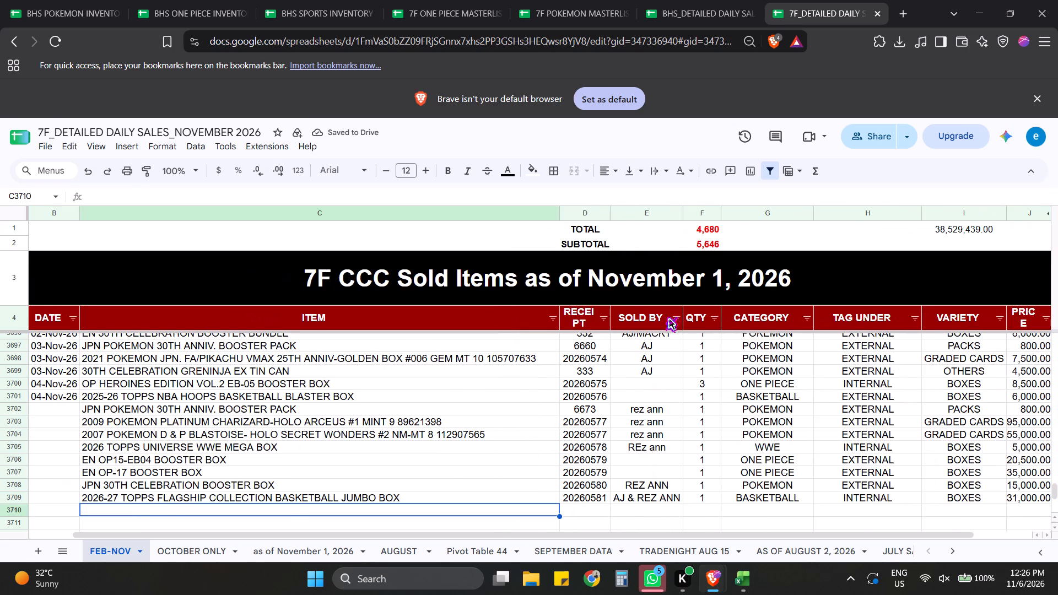
pyautogui.hotkey('alt', 'Tab')
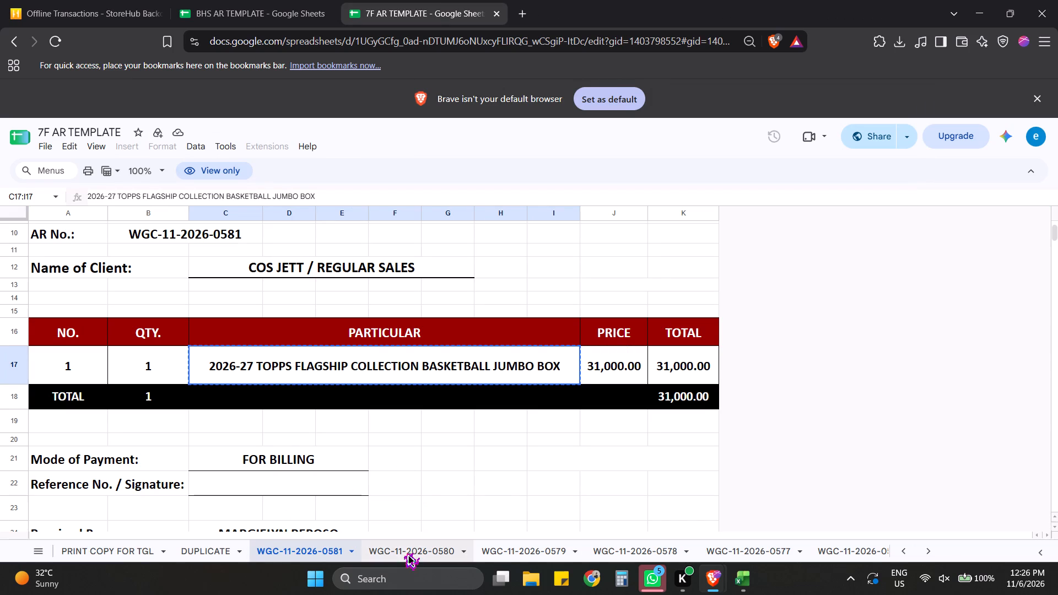
pyautogui.click(403, 553)
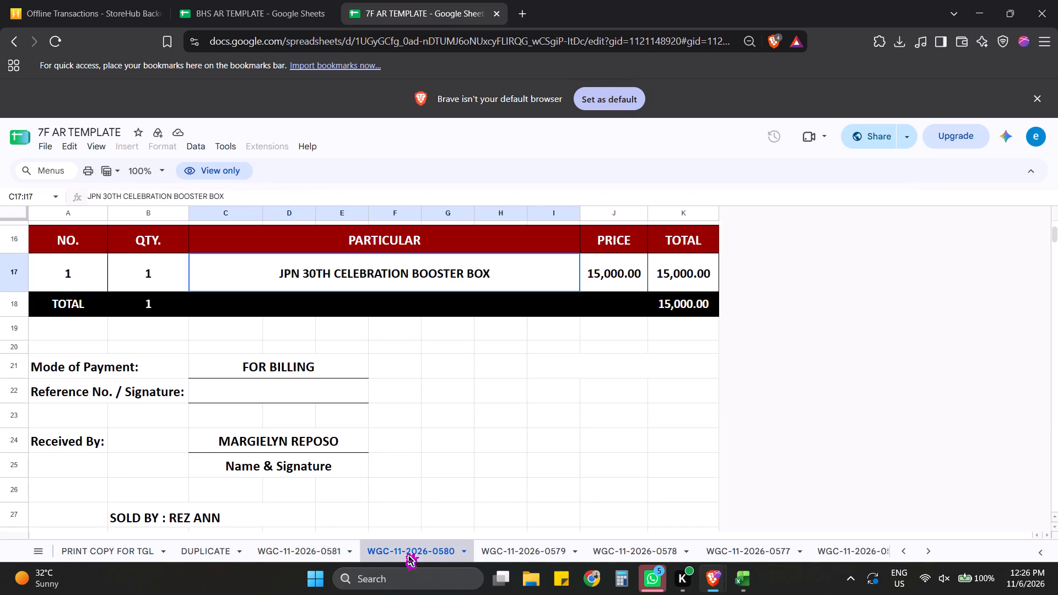
pyautogui.click(523, 554)
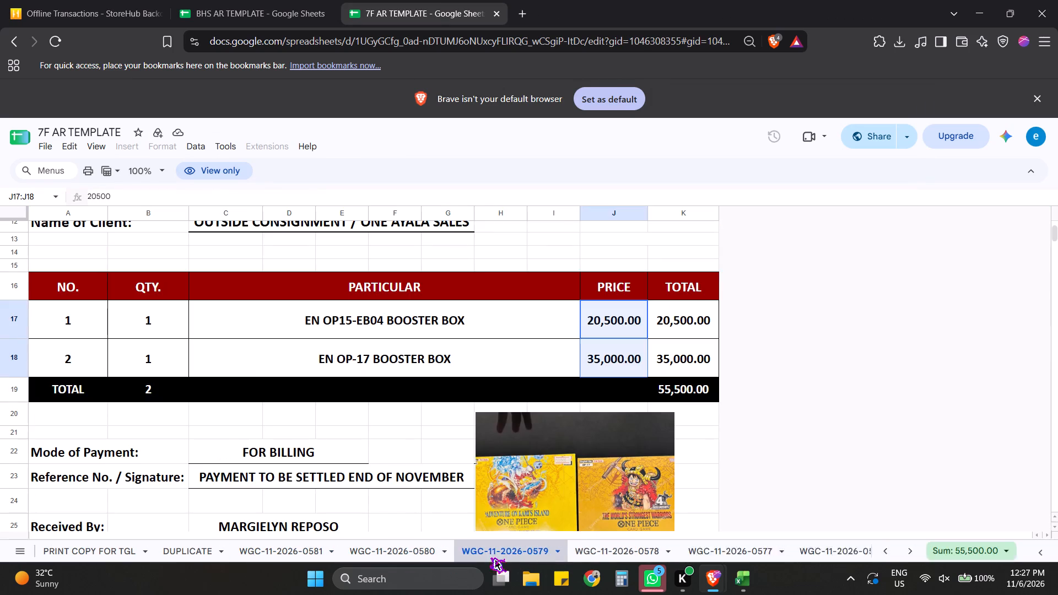
pyautogui.click(422, 550)
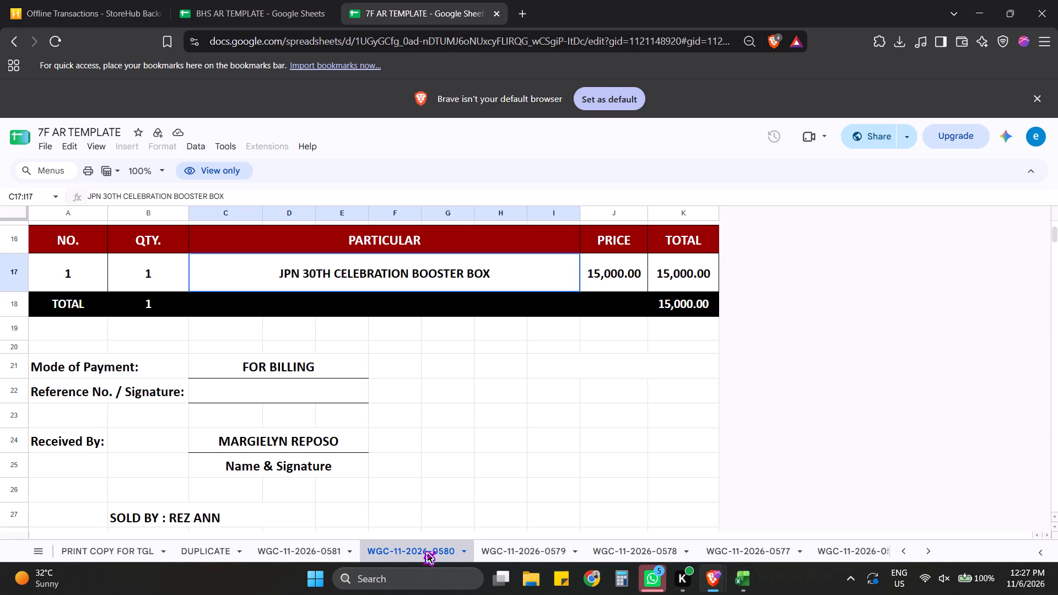
pyautogui.hotkey('alt', 'Tab')
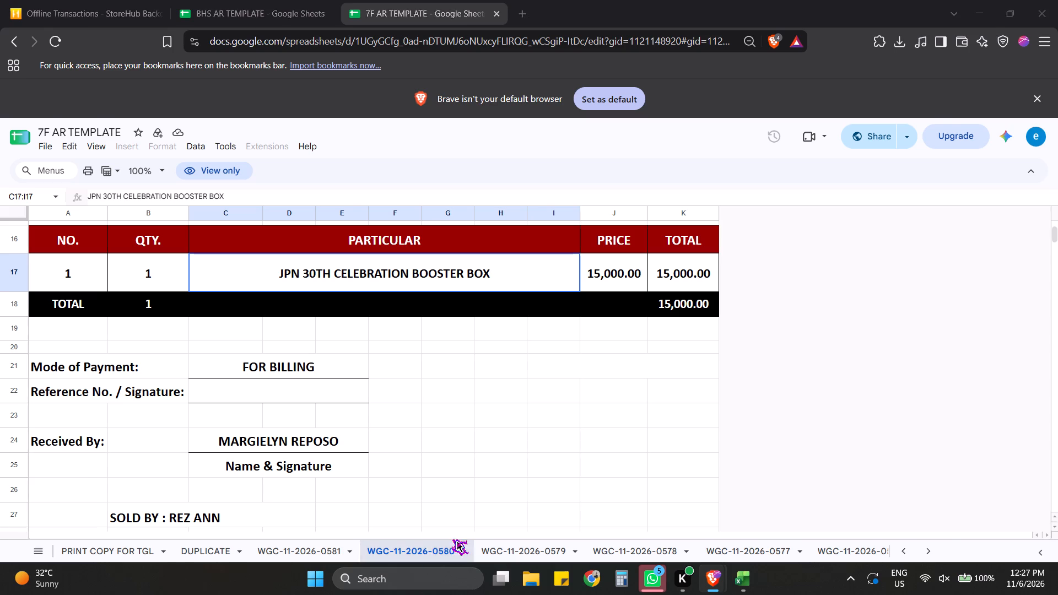
# Extend the 04-Nov-26 date from row 3701 of the sales sheet to fill 05-Nov-26 in row 3702.
pyautogui.moveTo(866, 491); pyautogui.dragTo(875, 490)
pyautogui.moveTo(757, 534); pyautogui.dragTo(899, 535)
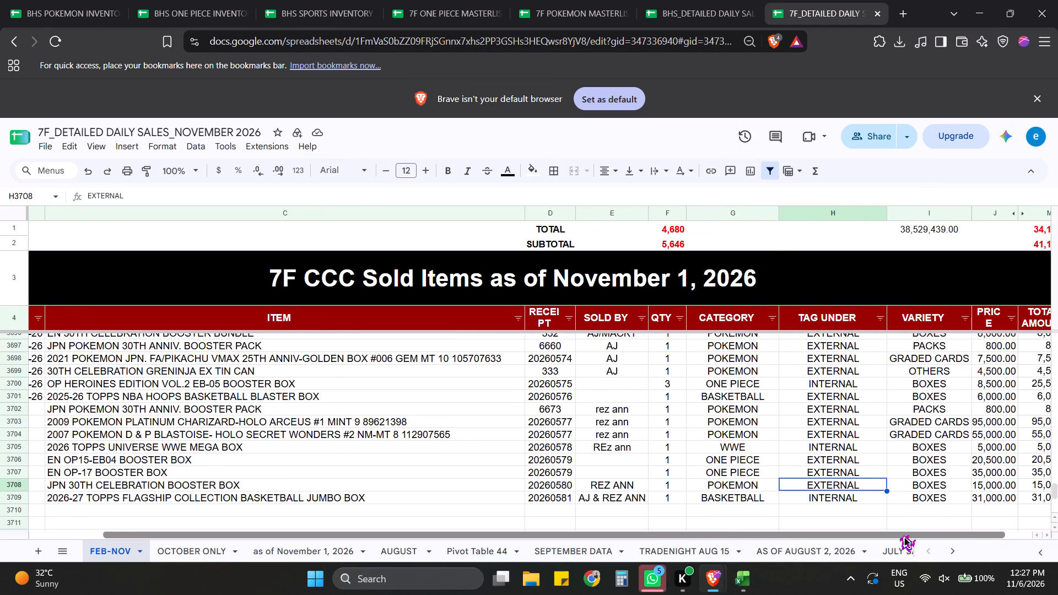
pyautogui.moveTo(899, 535); pyautogui.dragTo(681, 539)
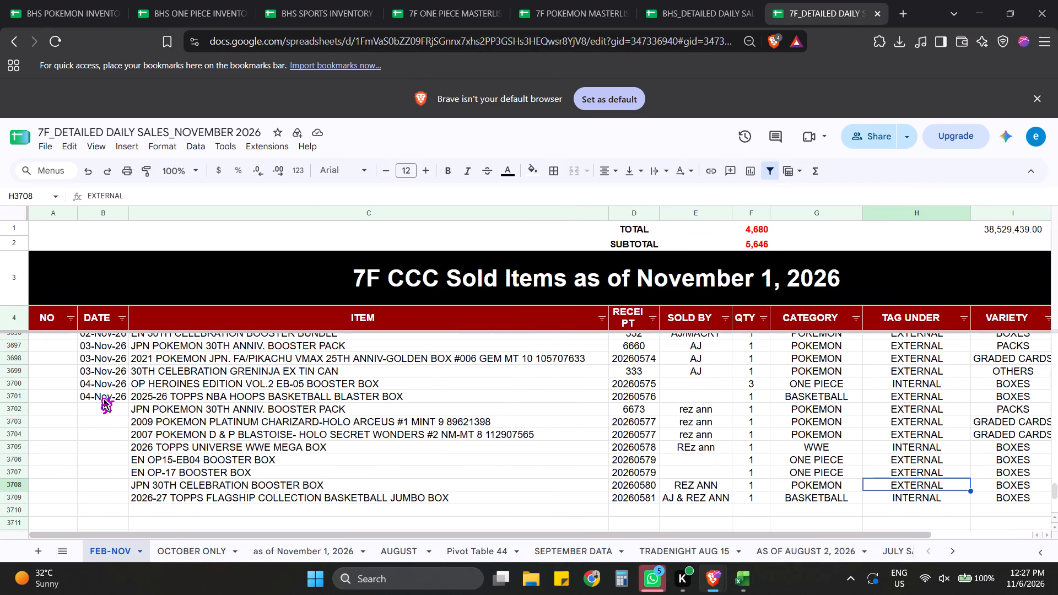
pyautogui.click(99, 397)
pyautogui.moveTo(129, 402); pyautogui.dragTo(129, 412)
pyautogui.click(114, 436)
# Copy the 05-Nov-26 date from row 3702 into the DATE cells of rows 3703 to 3709.
pyautogui.click(110, 412)
pyautogui.hotkey('ctrl', 'c')
pyautogui.click(111, 421)
pyautogui.hotkey('ctrl', 'v')
pyautogui.click(107, 432)
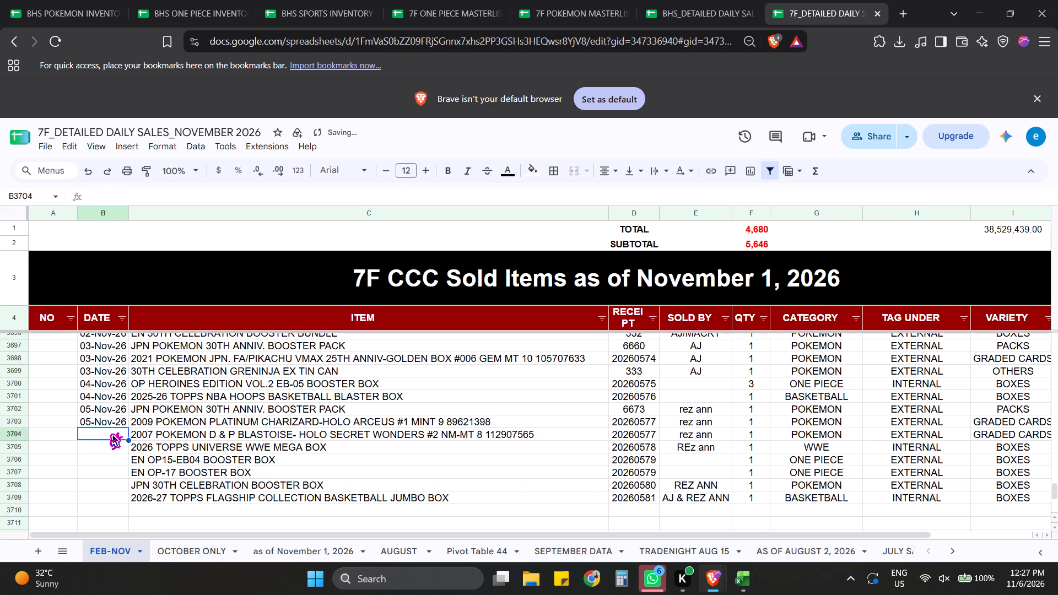
pyautogui.hotkey('ctrl', 'v')
pyautogui.click(106, 440)
pyautogui.hotkey('ctrl', 'v')
pyautogui.click(102, 448)
pyautogui.hotkey('ctrl', 'v')
pyautogui.click(104, 458)
pyautogui.hotkey('ctrl', 'v')
pyautogui.click(102, 477)
pyautogui.hotkey('ctrl', 'v')
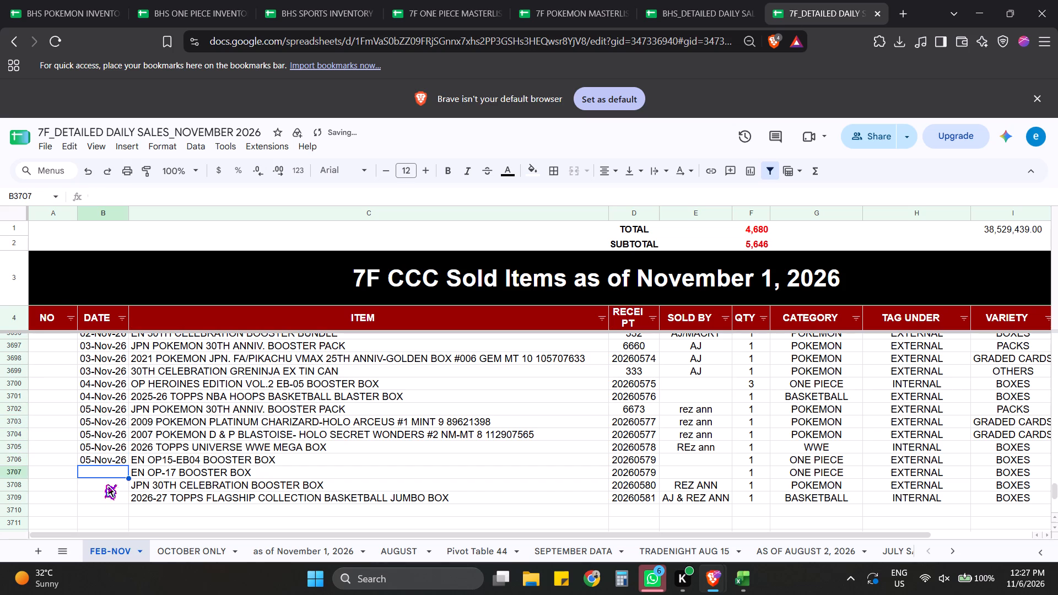
pyautogui.click(103, 489)
pyautogui.hotkey('ctrl', 'v')
pyautogui.click(102, 503)
pyautogui.hotkey('ctrl', 'v')
pyautogui.click(326, 487)
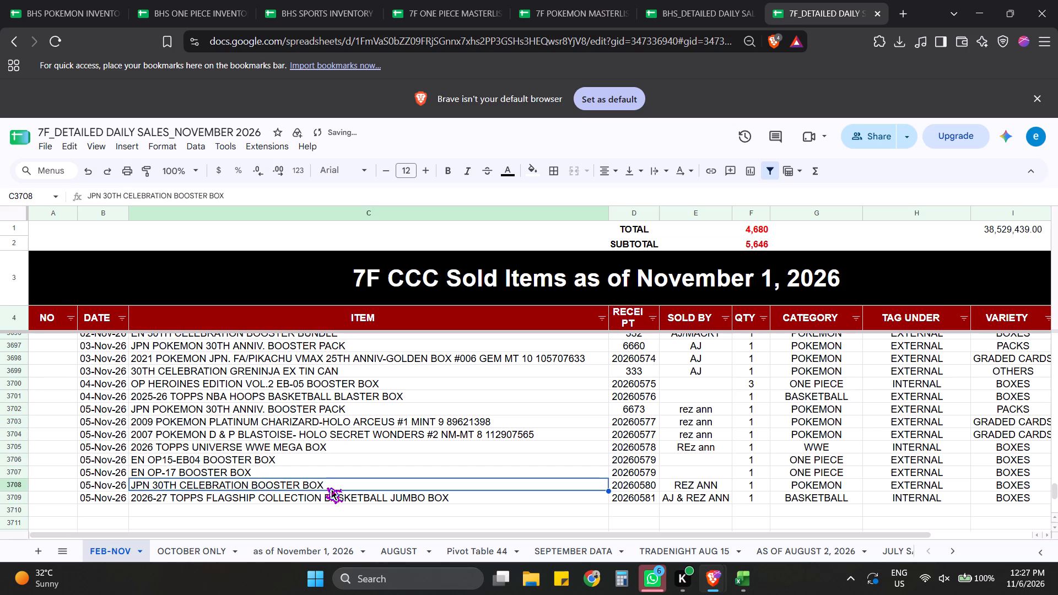
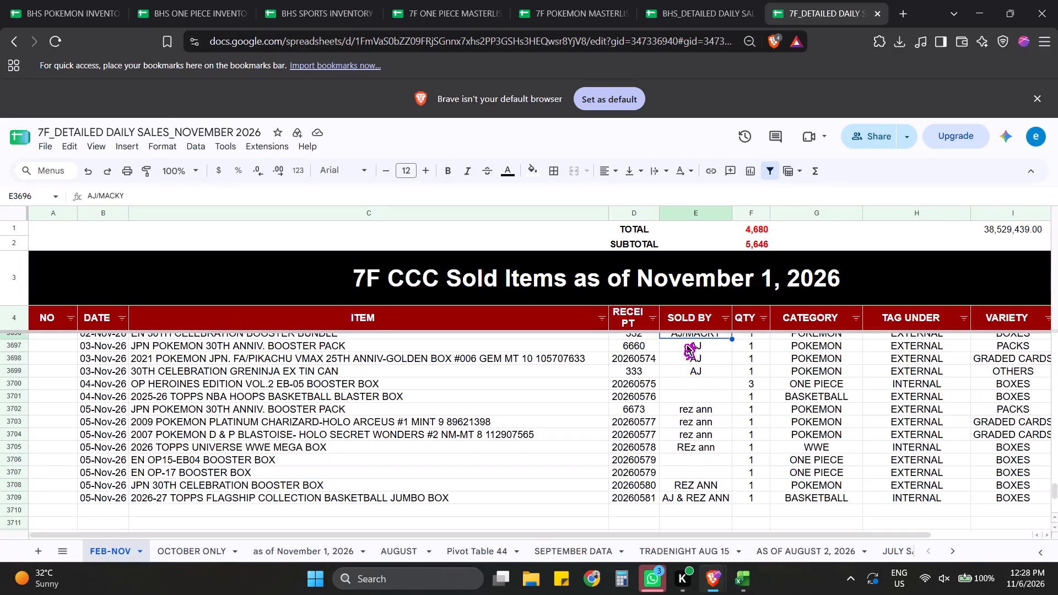
# Filter the DATE column of the sales sheet to show only the 05-Nov-26 rows.
pyautogui.click(716, 413)
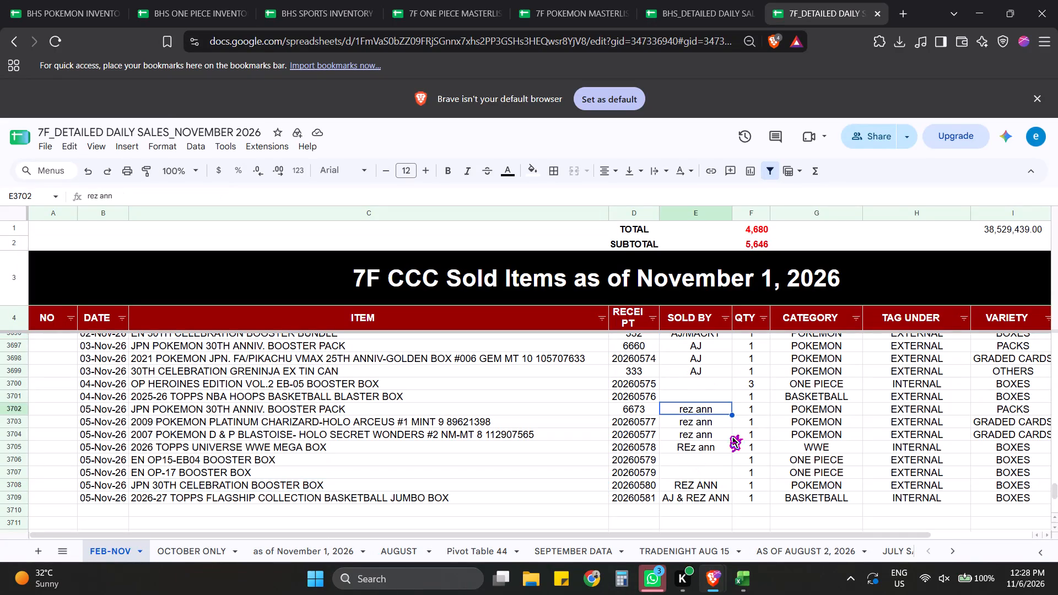
pyautogui.moveTo(713, 536); pyautogui.dragTo(889, 527)
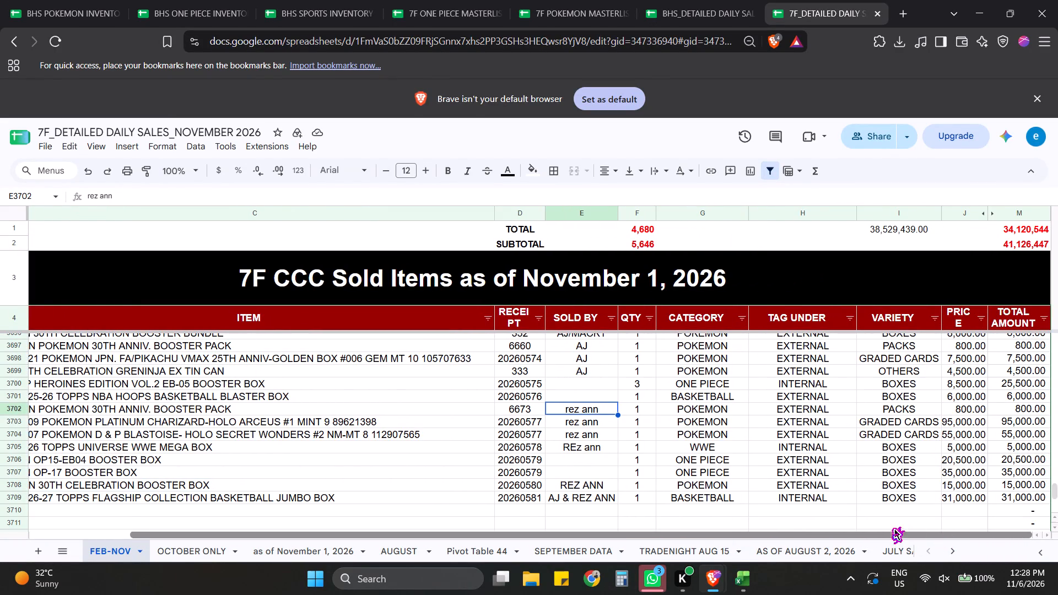
pyautogui.moveTo(889, 527); pyautogui.dragTo(561, 515)
pyautogui.click(118, 317)
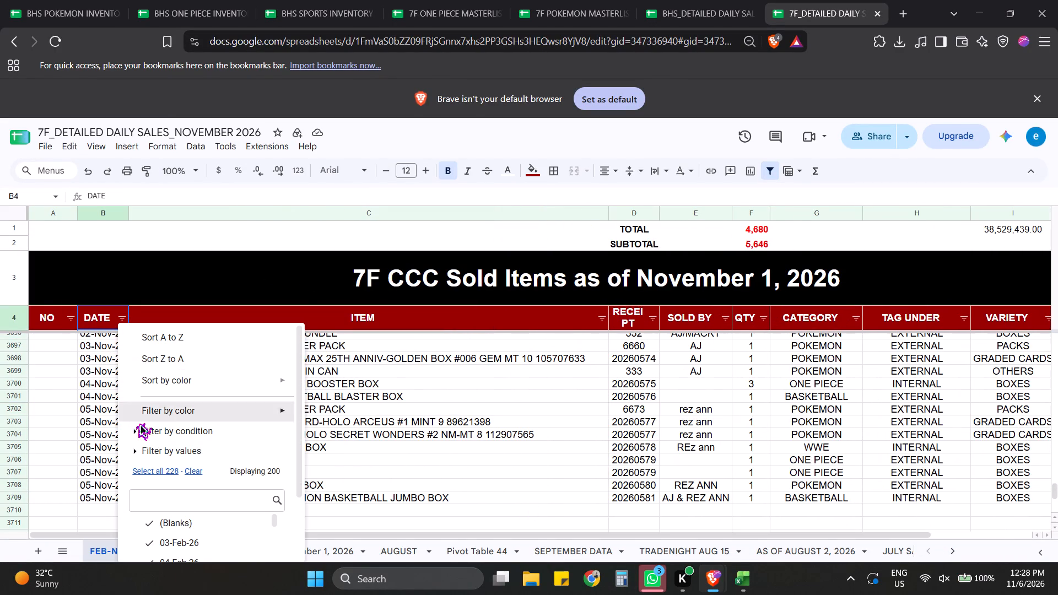
pyautogui.click(191, 474)
pyautogui.click(191, 474)
pyautogui.click(192, 472)
pyautogui.click(190, 498)
pyautogui.write('05-NO')
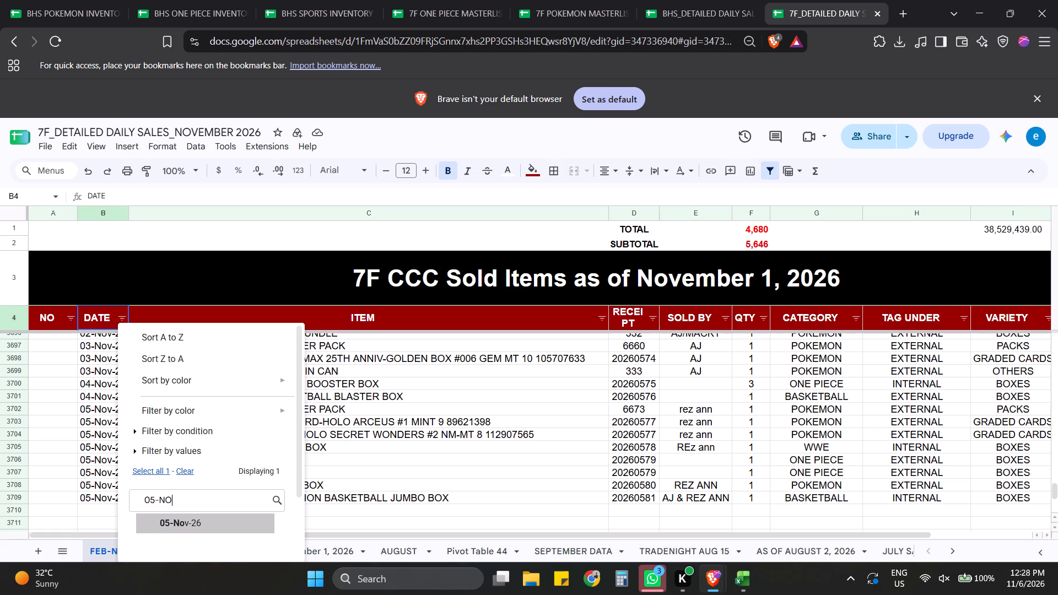
pyautogui.click(220, 519)
pyautogui.moveTo(298, 483); pyautogui.dragTo(304, 544)
pyautogui.click(268, 540)
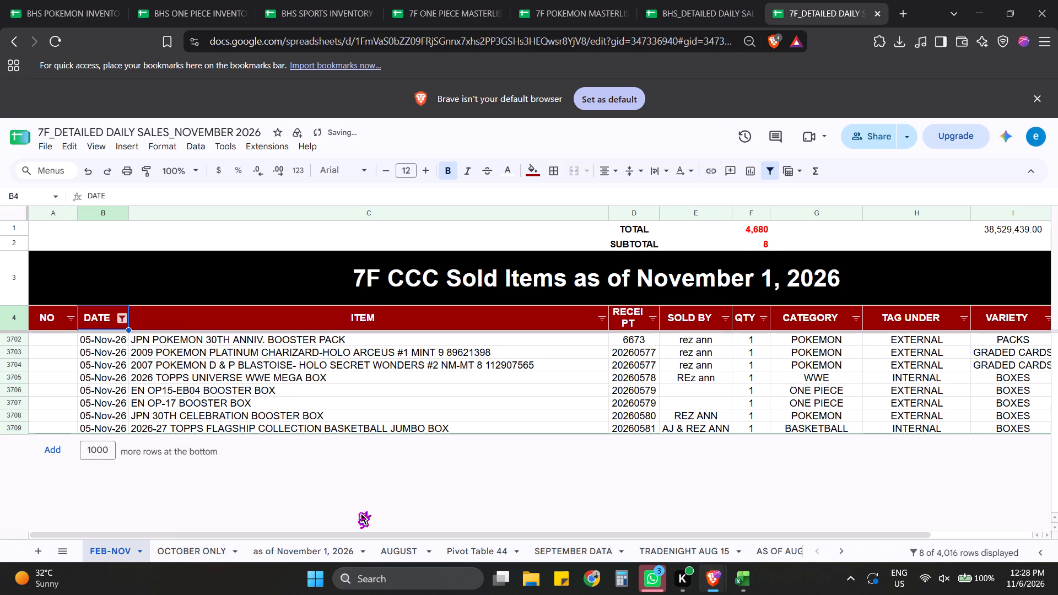
# Review the filtered 05-Nov-26 rows across all columns, from SOLD BY through PRICE and TOTAL AMOUNT.
pyautogui.scroll(10, 685, 477)
pyautogui.click(929, 385)
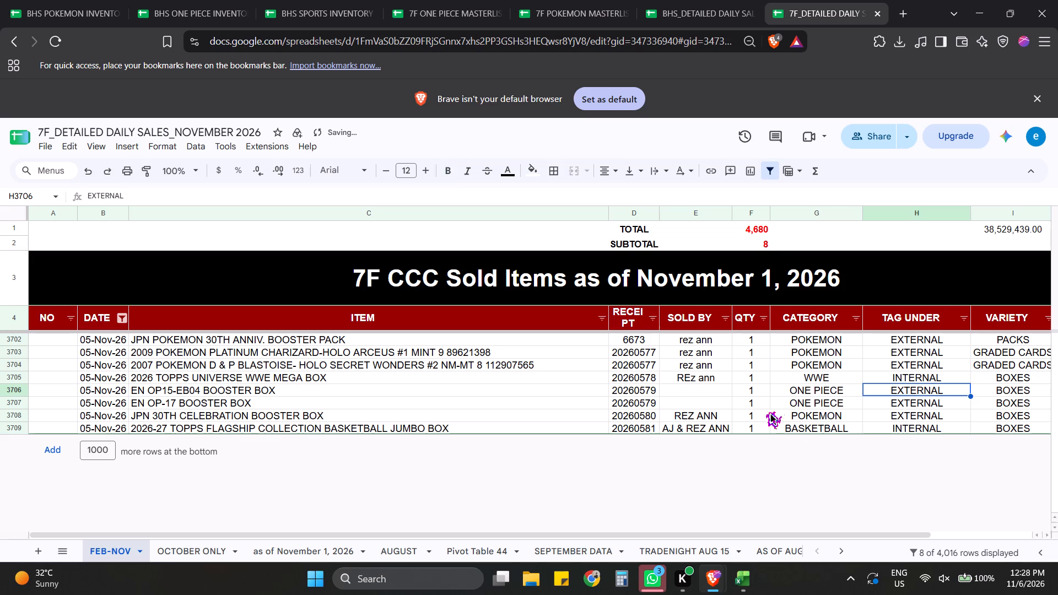
pyautogui.click(705, 387)
pyautogui.press('Tab')
pyautogui.press('Tab')
pyautogui.press('Tab')
pyautogui.press('Tab')
pyautogui.press('Tab')
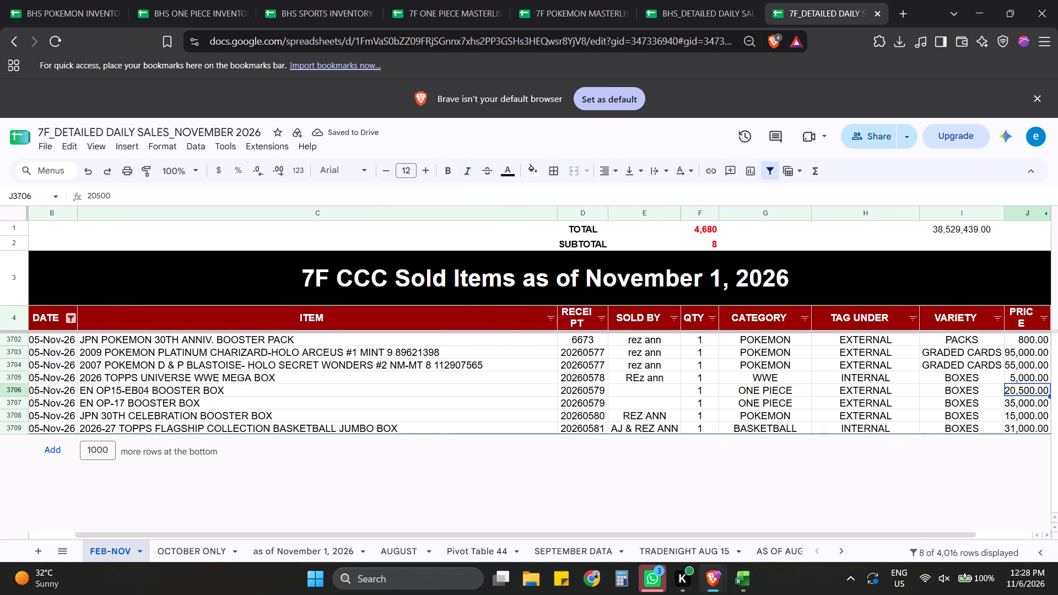
pyautogui.press('Tab')
pyautogui.press('Tab')
pyautogui.click(1022, 349)
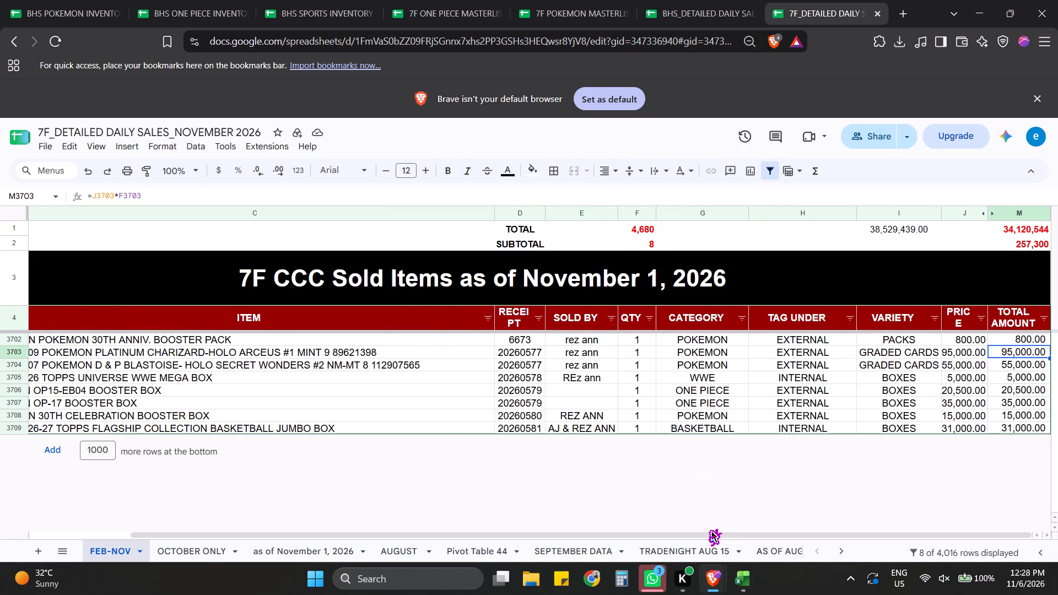
pyautogui.moveTo(706, 530); pyautogui.dragTo(690, 531)
pyautogui.moveTo(709, 533); pyautogui.dragTo(695, 532)
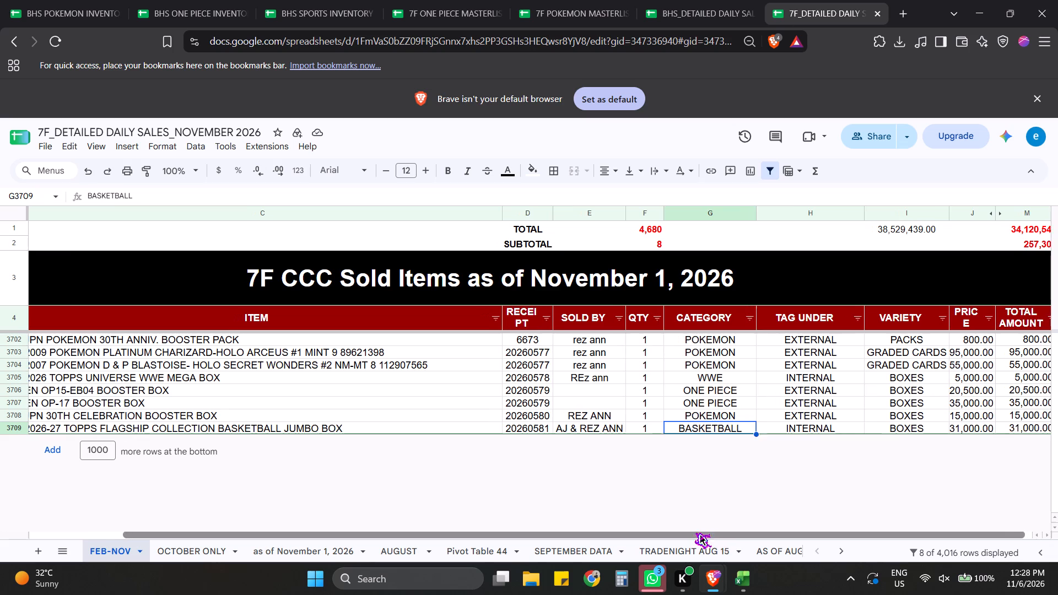
pyautogui.moveTo(695, 532); pyautogui.dragTo(744, 537)
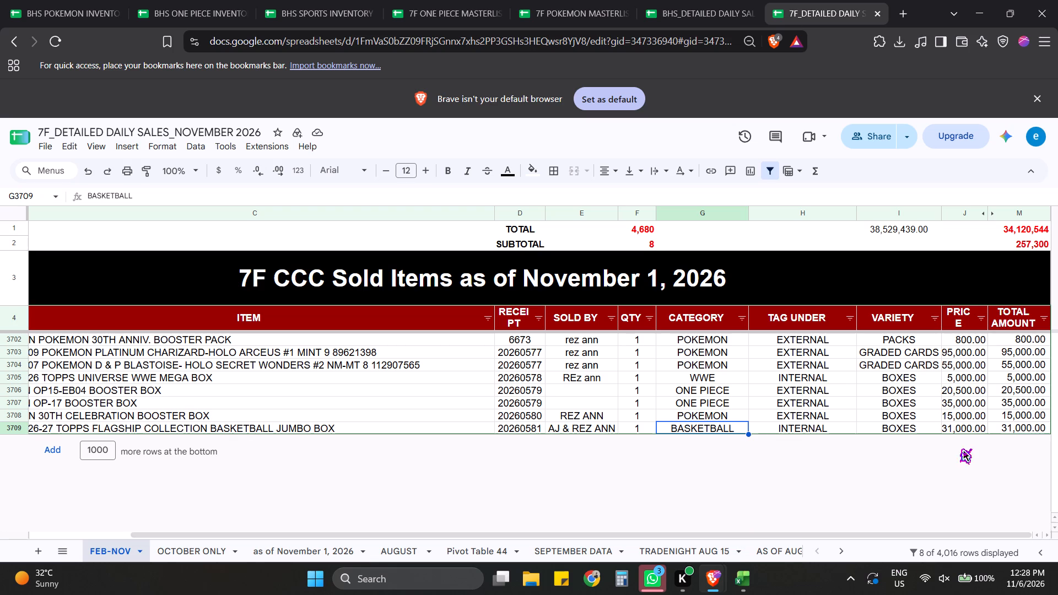
# Check sums of selected PRICE, TOTAL AMOUNT and QTY cells within rows 3703 to 3709.
pyautogui.moveTo(970, 351); pyautogui.dragTo(968, 361)
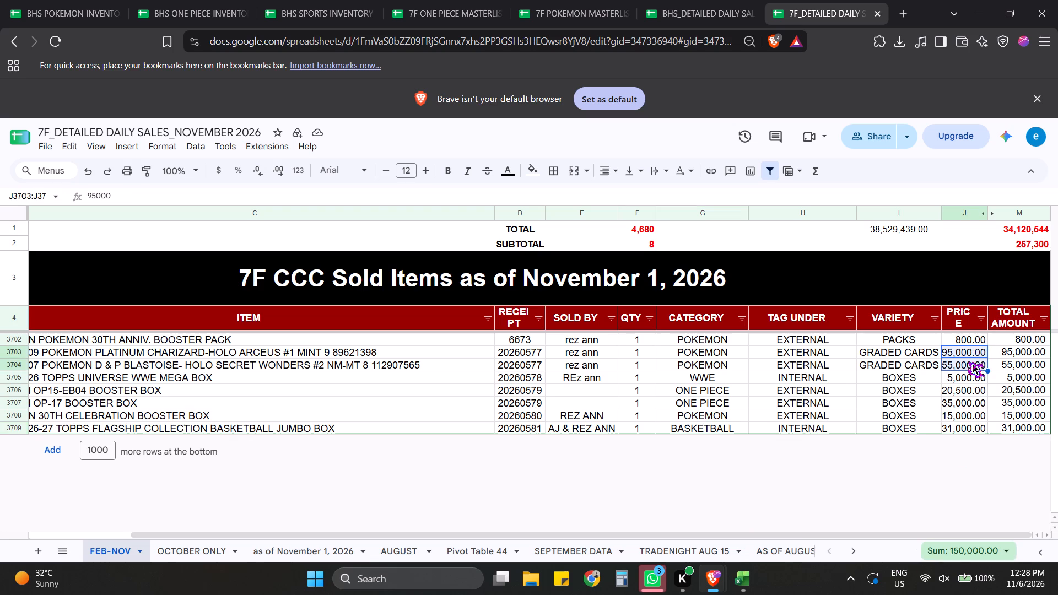
pyautogui.click(962, 516)
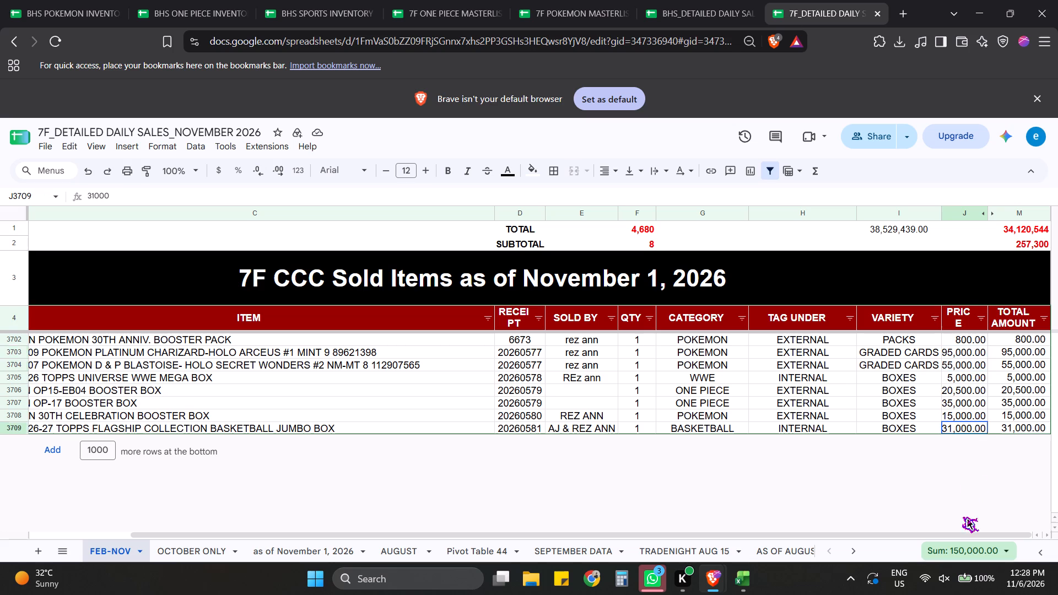
pyautogui.moveTo(964, 378); pyautogui.dragTo(963, 422)
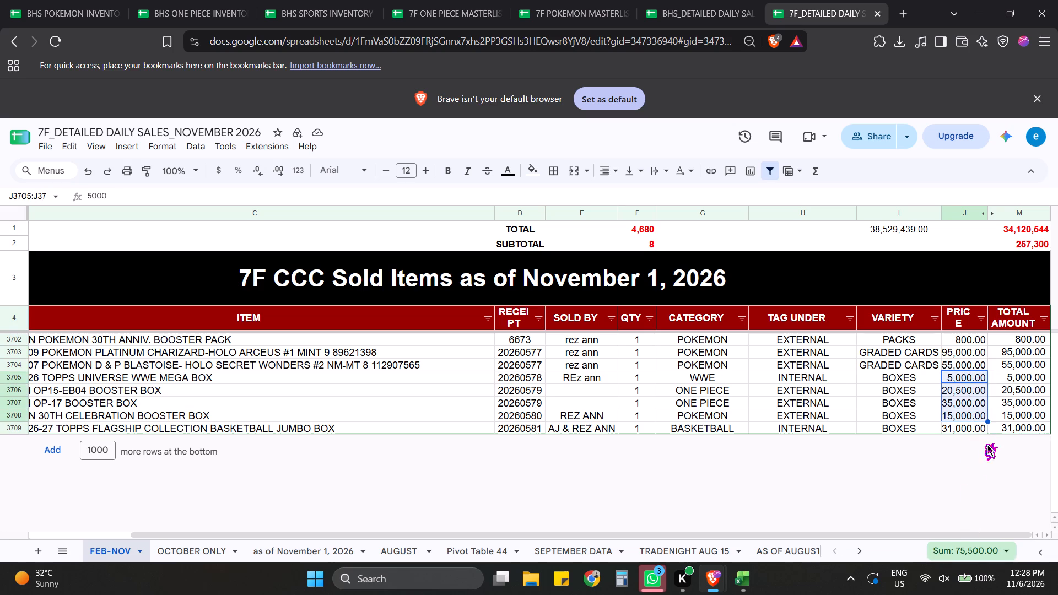
pyautogui.click(993, 461)
pyautogui.moveTo(1023, 377); pyautogui.dragTo(1027, 426)
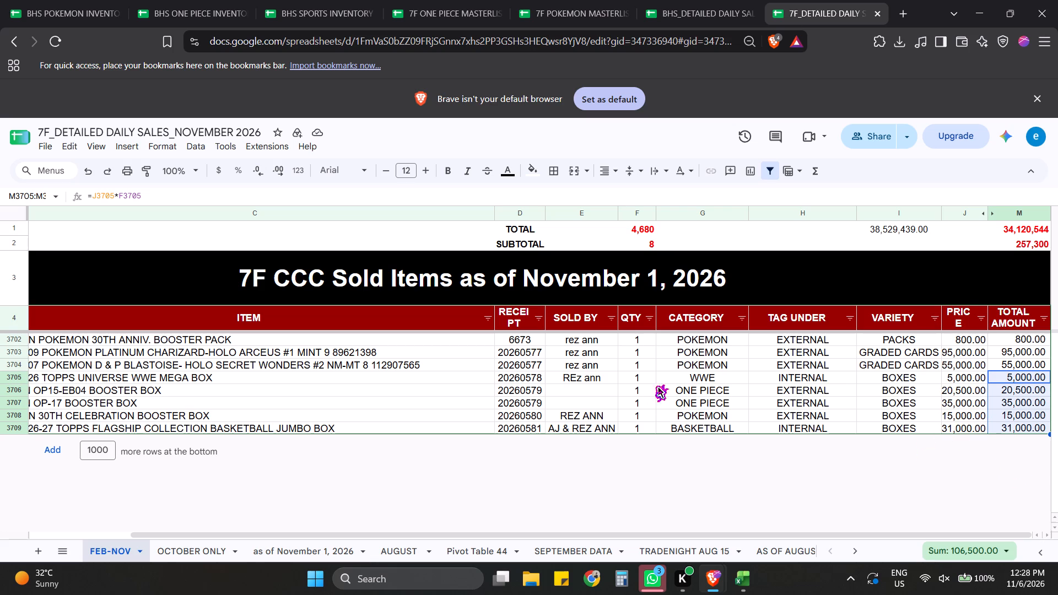
pyautogui.moveTo(638, 377); pyautogui.dragTo(644, 424)
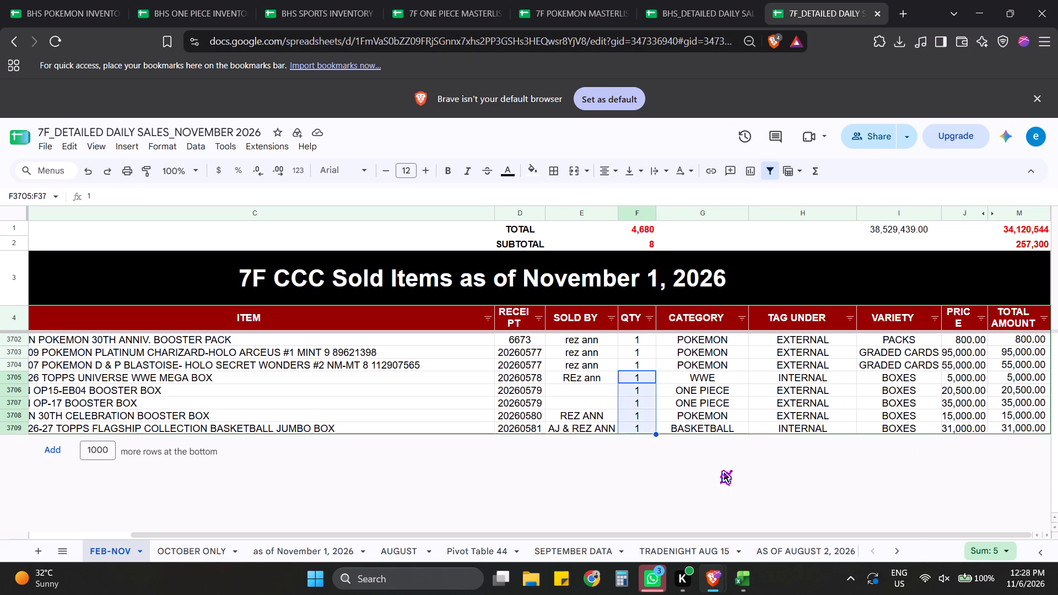
pyautogui.click(719, 469)
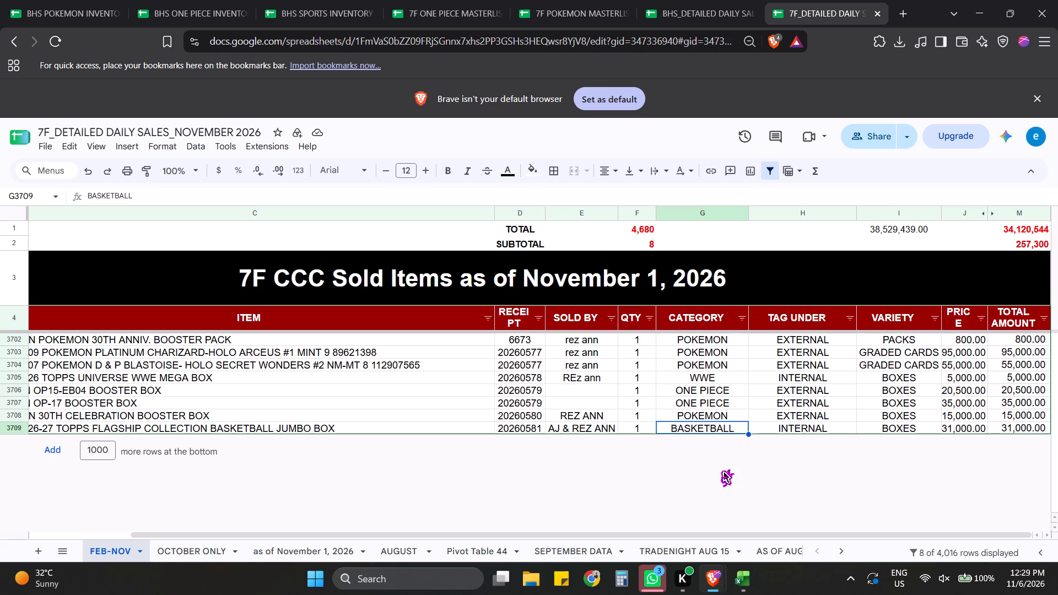
pyautogui.click(525, 473)
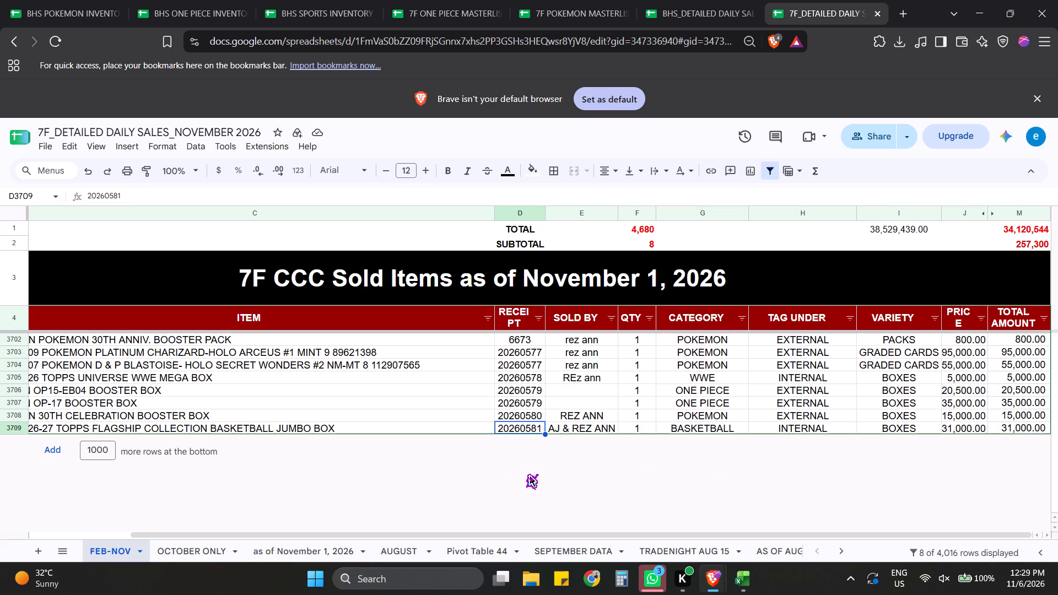
pyautogui.moveTo(476, 532); pyautogui.dragTo(244, 524)
pyautogui.click(295, 505)
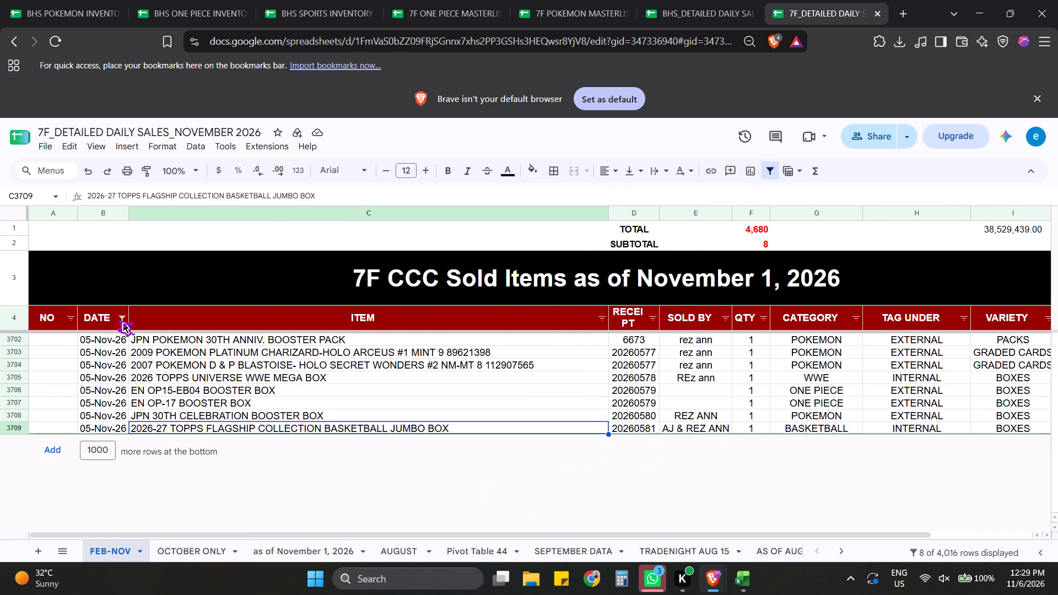
# Reset the DATE filter to include all dates again.
pyautogui.click(118, 320)
pyautogui.click(157, 469)
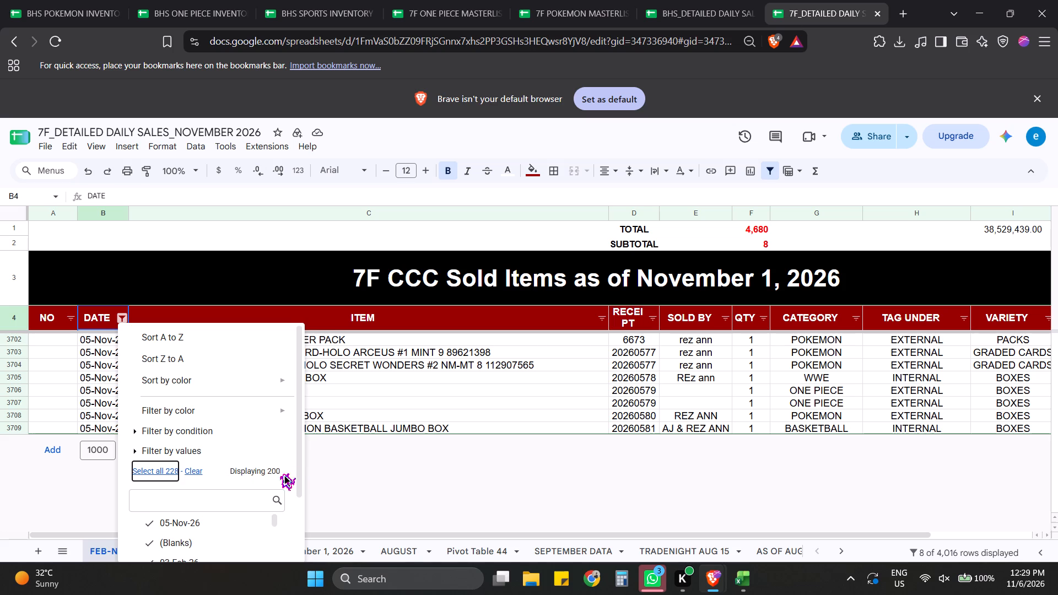
pyautogui.moveTo(296, 470); pyautogui.dragTo(296, 580)
pyautogui.click(273, 545)
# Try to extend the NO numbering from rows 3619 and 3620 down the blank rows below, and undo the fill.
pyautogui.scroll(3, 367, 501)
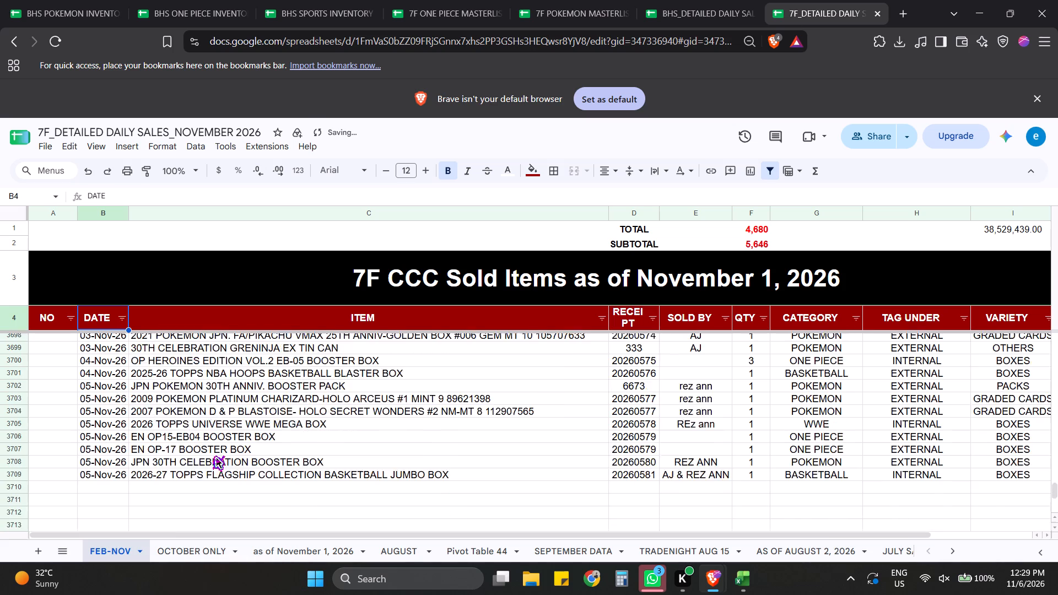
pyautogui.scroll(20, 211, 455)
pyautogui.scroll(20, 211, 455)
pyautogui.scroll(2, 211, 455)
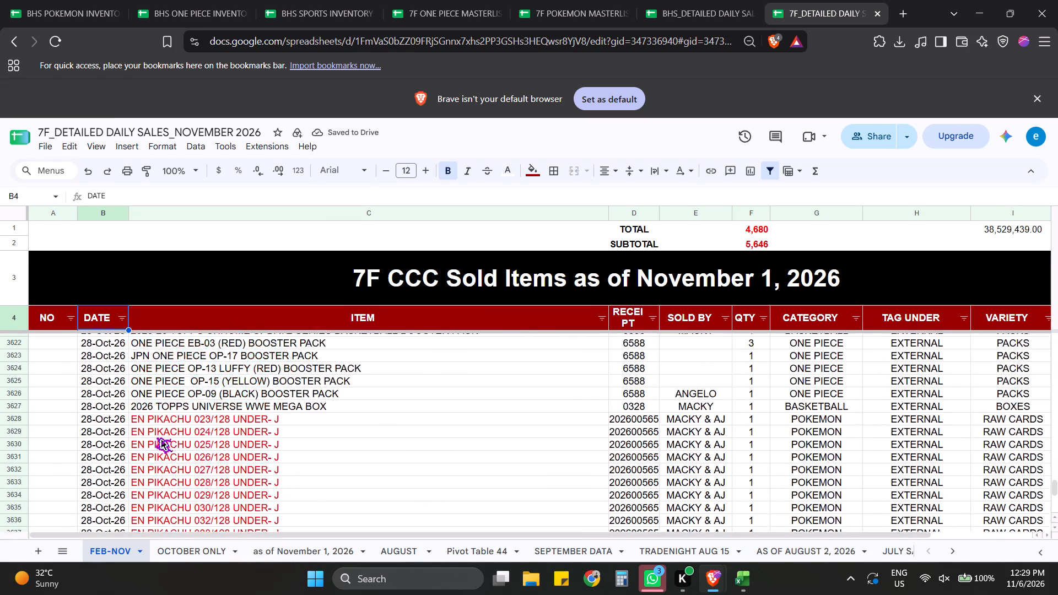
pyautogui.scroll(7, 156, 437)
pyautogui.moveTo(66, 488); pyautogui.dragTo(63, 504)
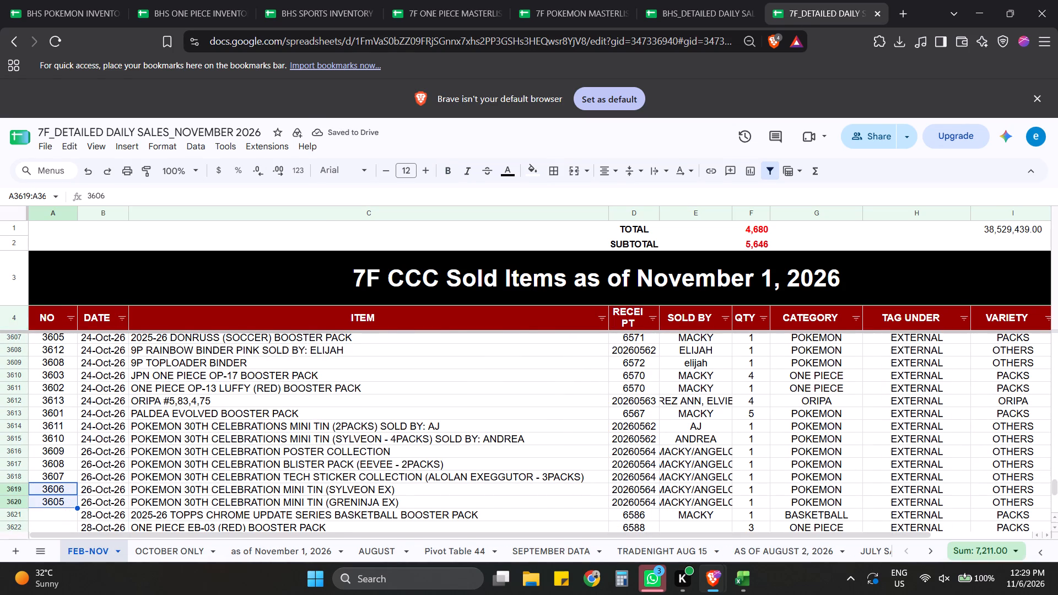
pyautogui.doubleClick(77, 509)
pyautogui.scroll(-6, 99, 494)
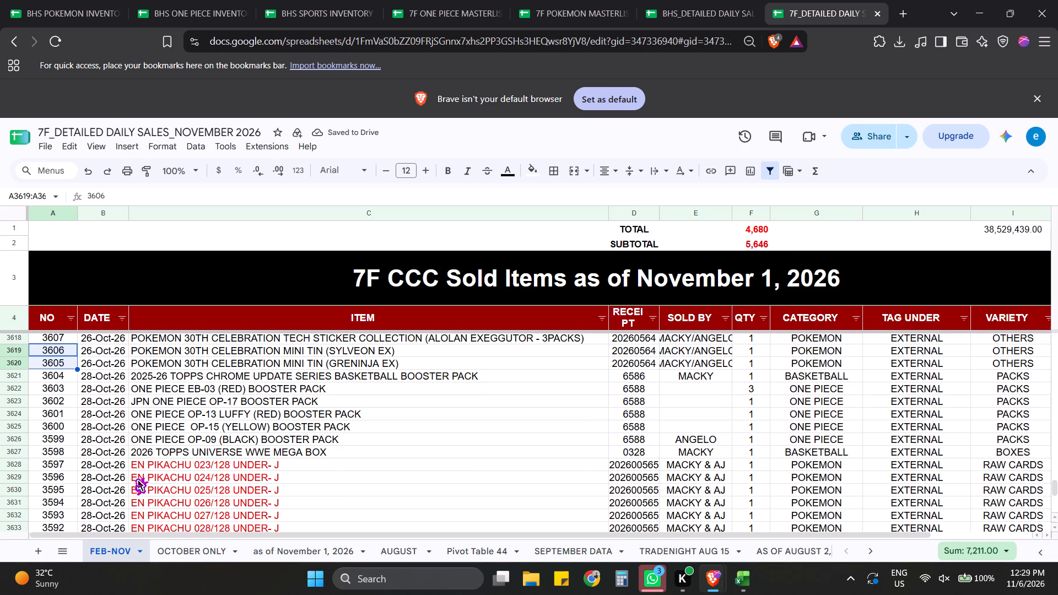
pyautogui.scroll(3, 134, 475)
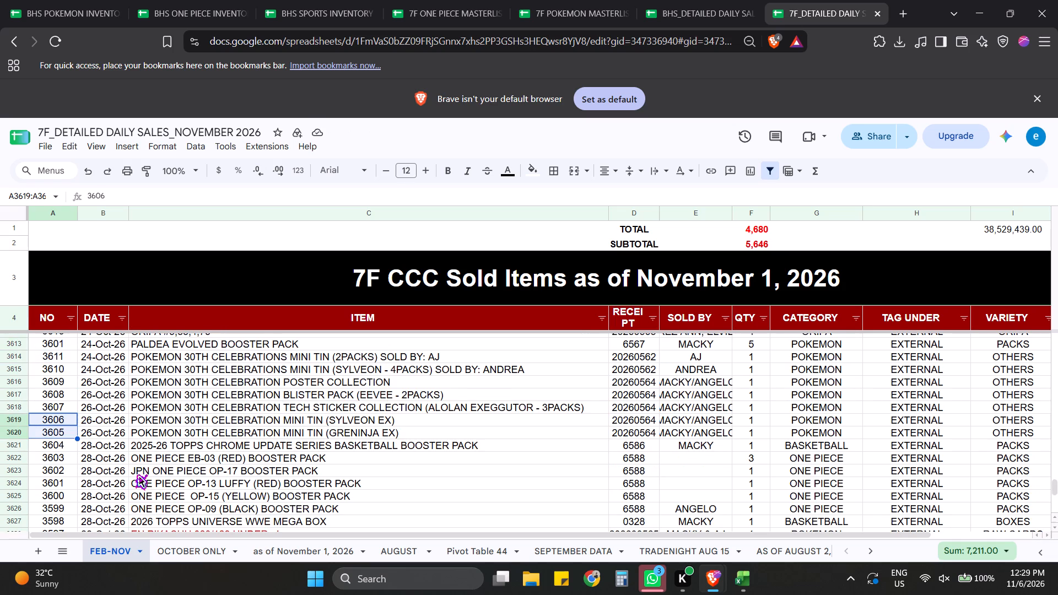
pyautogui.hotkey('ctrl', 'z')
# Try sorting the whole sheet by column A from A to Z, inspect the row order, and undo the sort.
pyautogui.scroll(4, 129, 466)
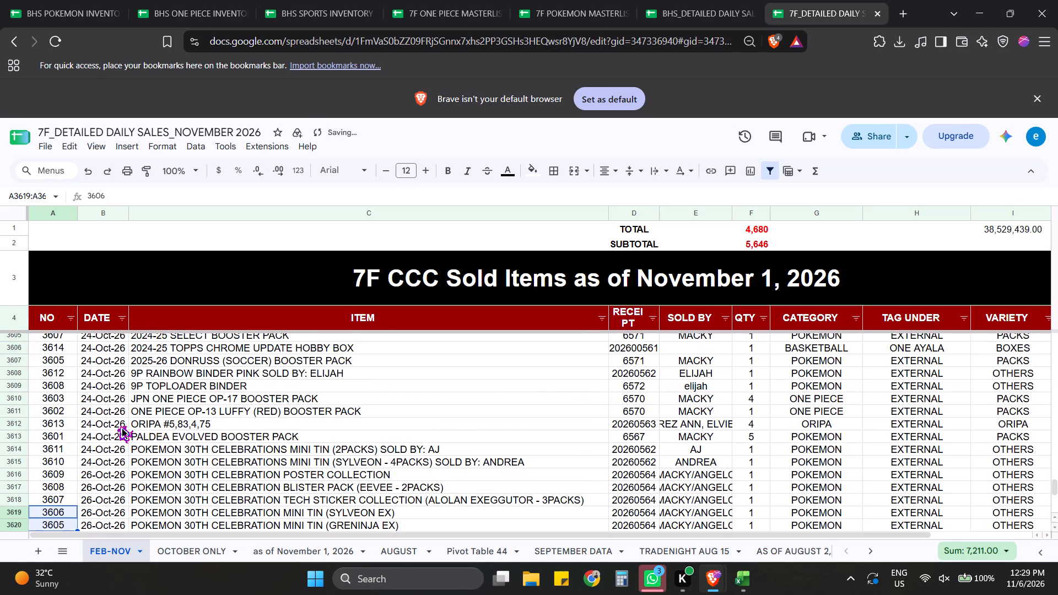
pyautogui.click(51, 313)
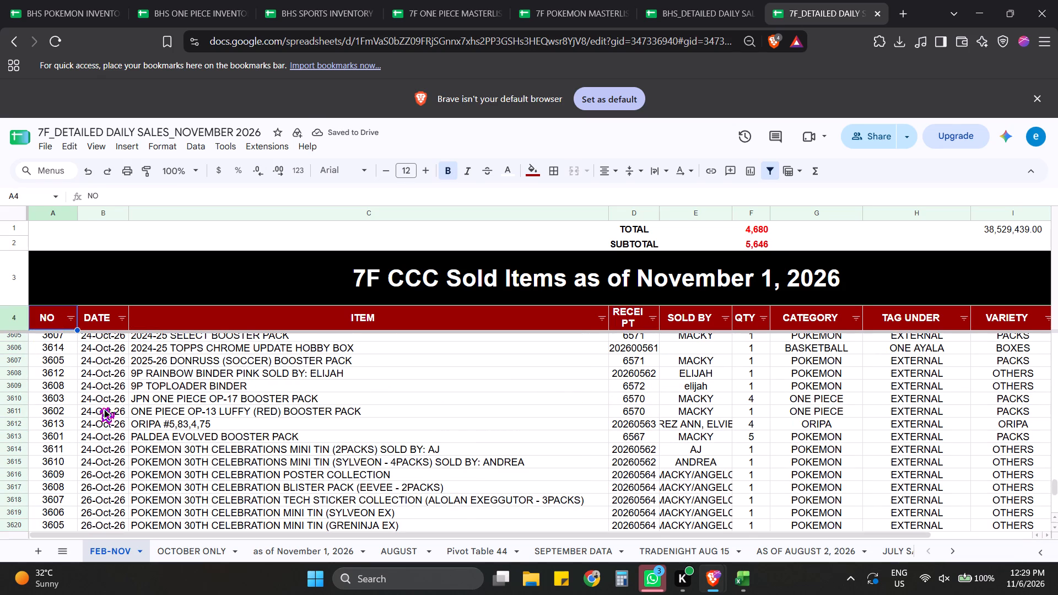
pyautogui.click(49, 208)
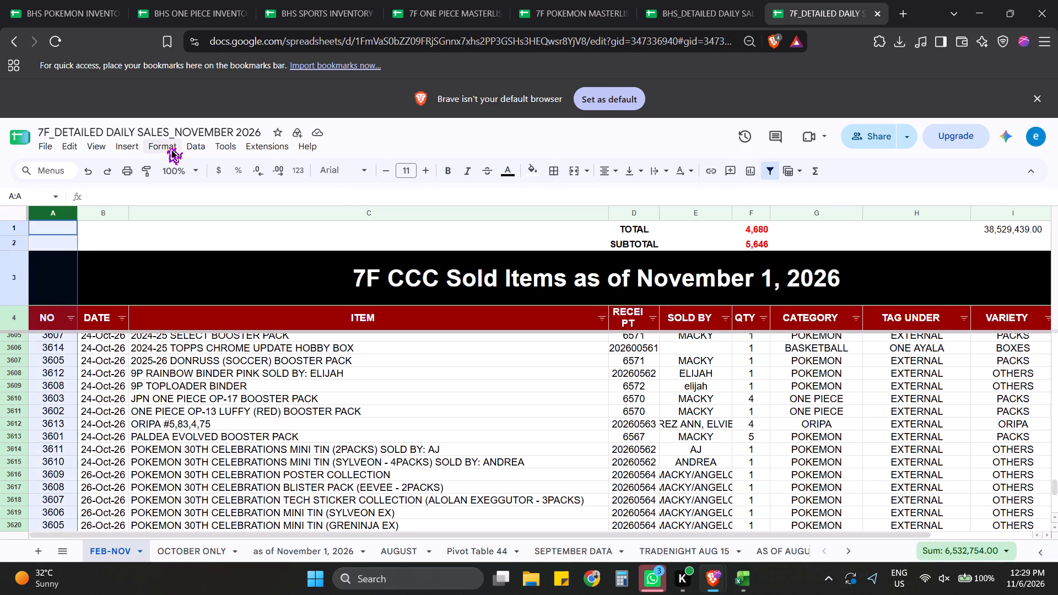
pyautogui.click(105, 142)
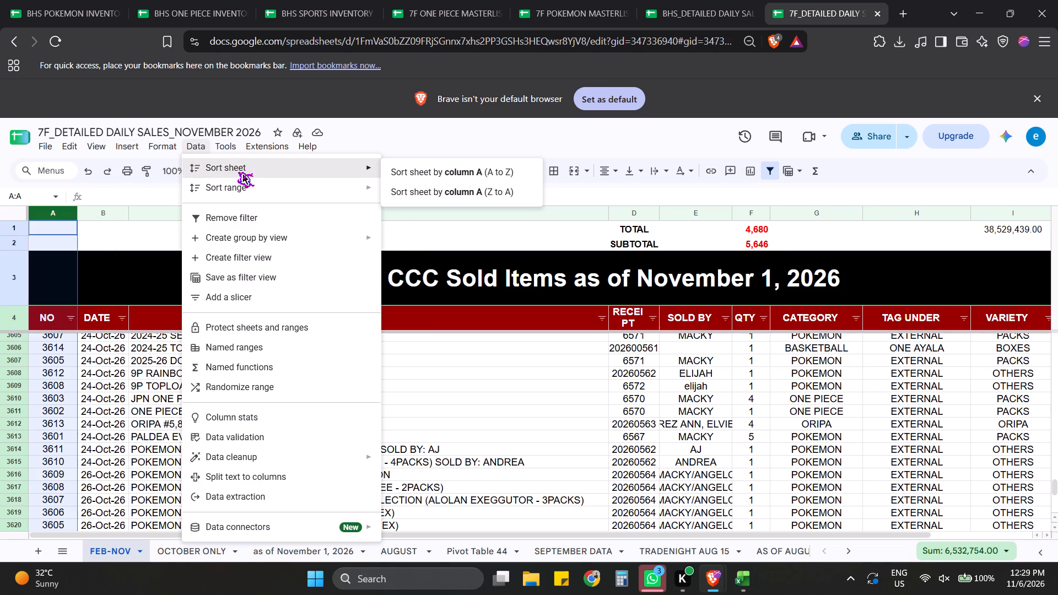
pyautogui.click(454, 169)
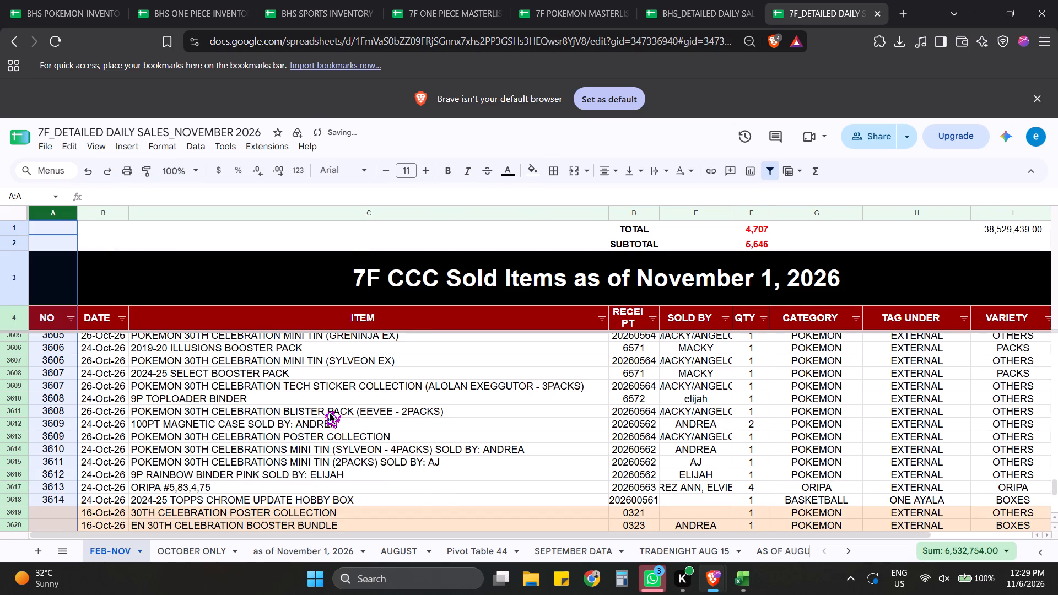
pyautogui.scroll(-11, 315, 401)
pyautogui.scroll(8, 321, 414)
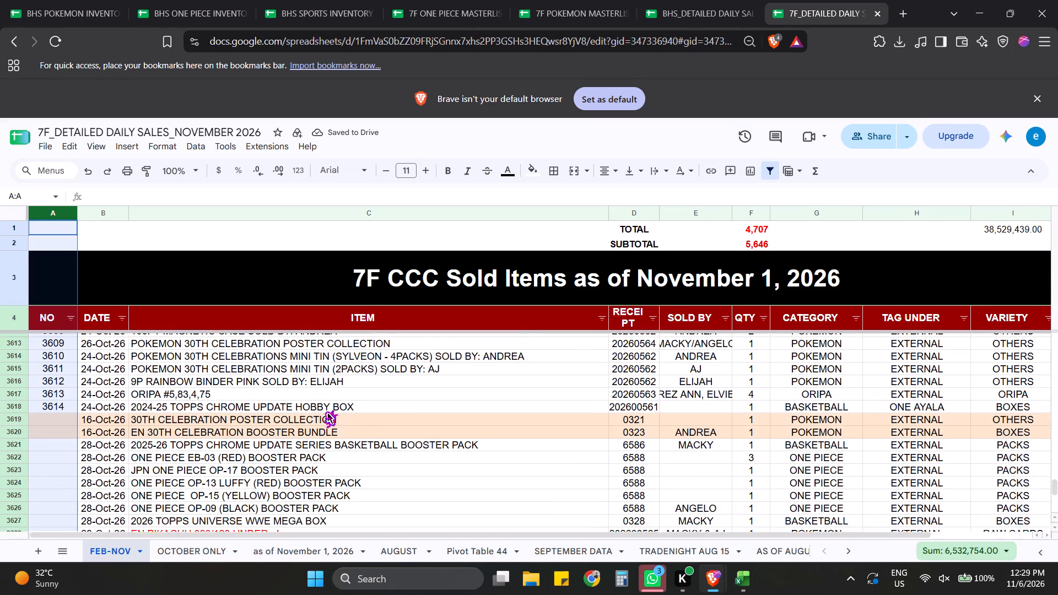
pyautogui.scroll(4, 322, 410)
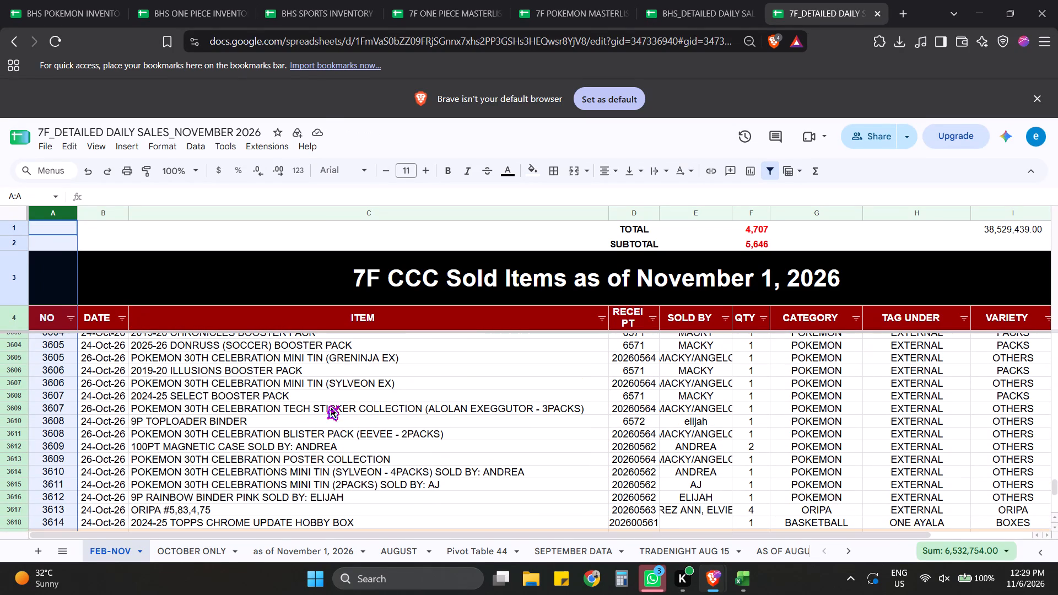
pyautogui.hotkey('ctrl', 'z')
# Examine the order of the NO numbering across the October rows, especially around rows 3453 to 3499.
pyautogui.scroll(3, 326, 405)
pyautogui.scroll(4, 212, 416)
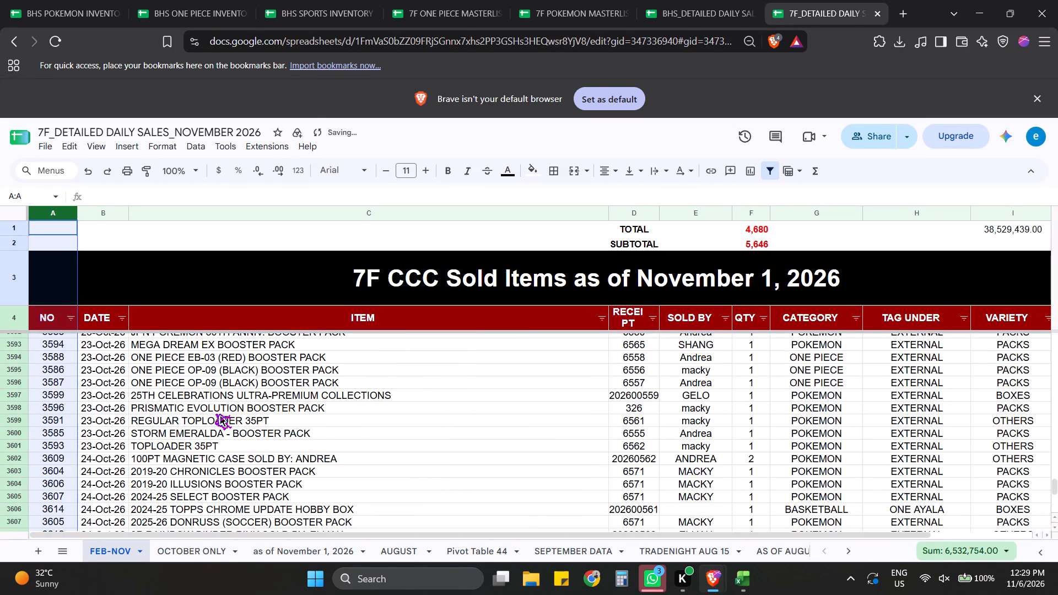
pyautogui.click(71, 412)
pyautogui.hotkey('ctrl', 'Up')
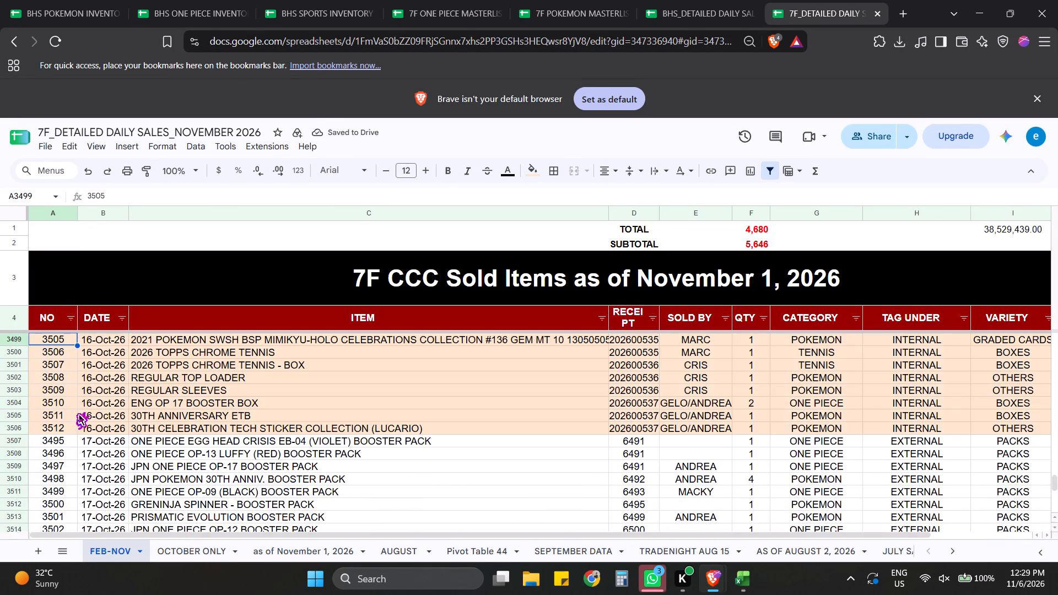
pyautogui.scroll(17, 95, 415)
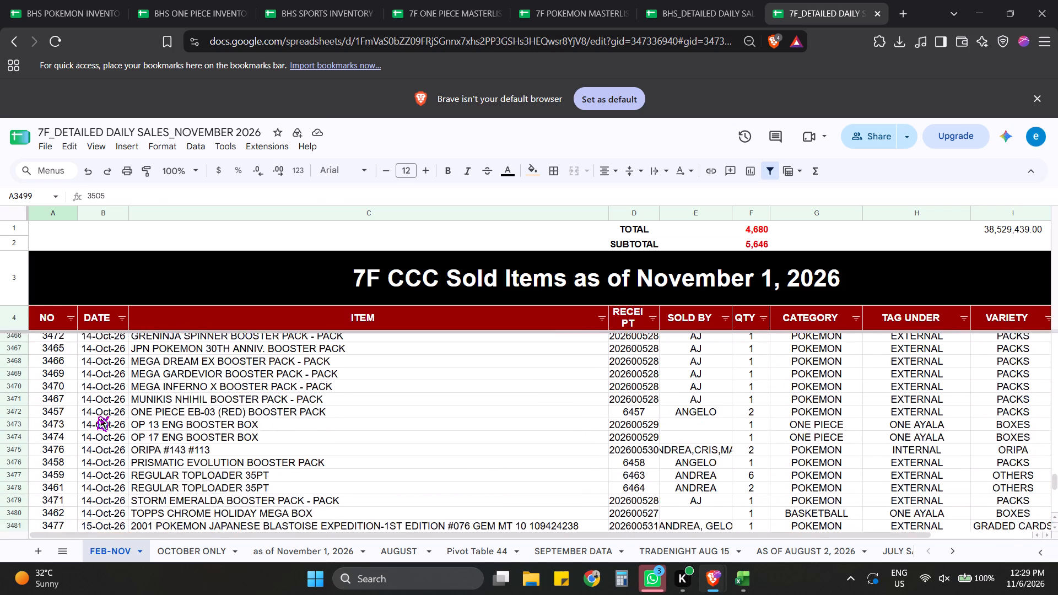
pyautogui.scroll(10, 95, 415)
pyautogui.scroll(-14, 65, 379)
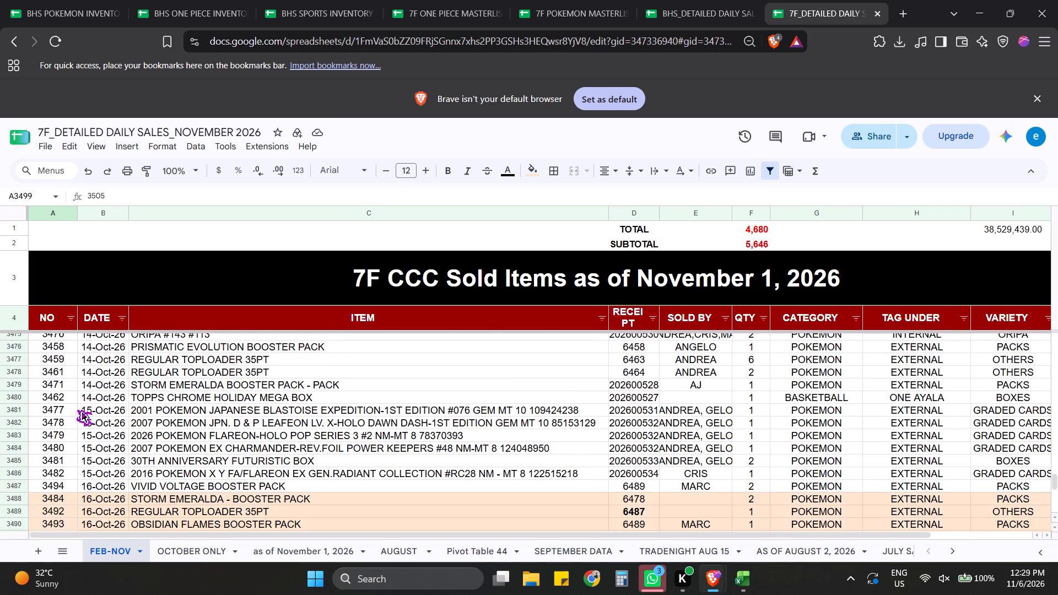
pyautogui.scroll(-6, 78, 435)
pyautogui.scroll(4, 82, 420)
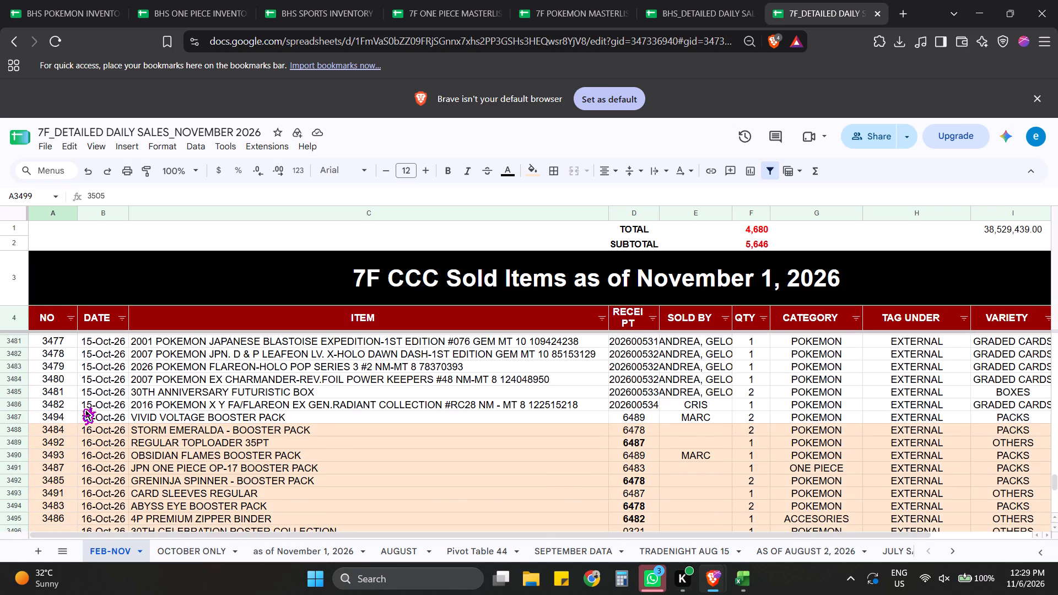
pyautogui.scroll(2, 110, 409)
pyautogui.scroll(-1, 106, 421)
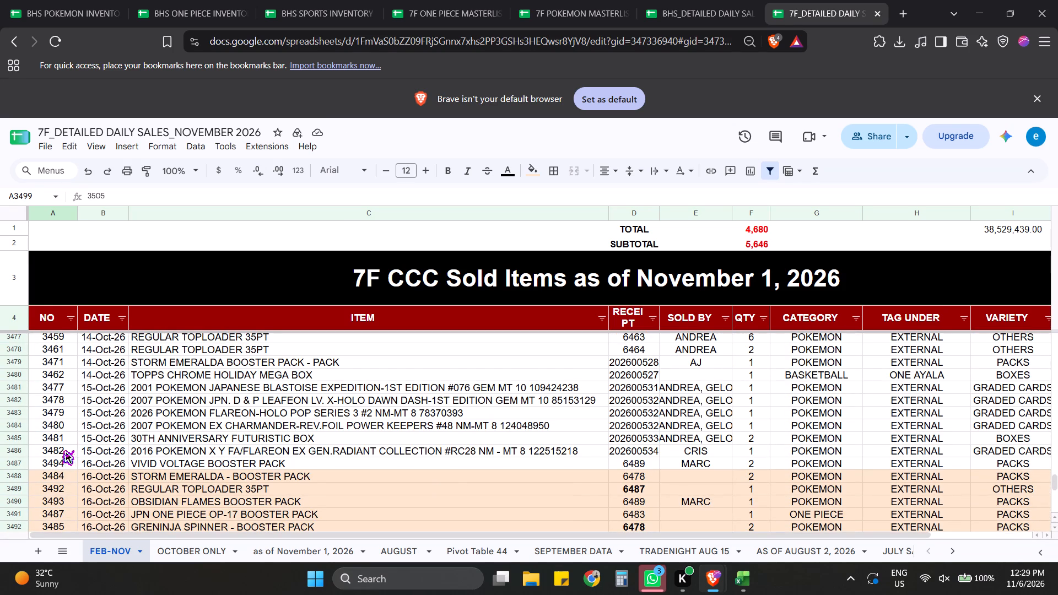
pyautogui.moveTo(60, 452); pyautogui.dragTo(60, 460)
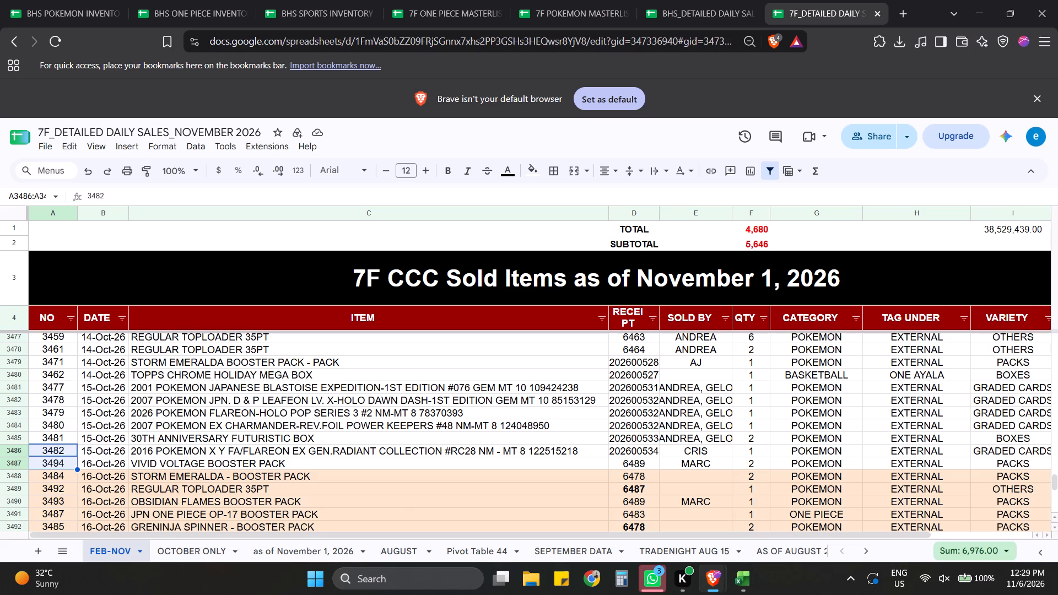
pyautogui.scroll(15, 88, 445)
pyautogui.click(46, 380)
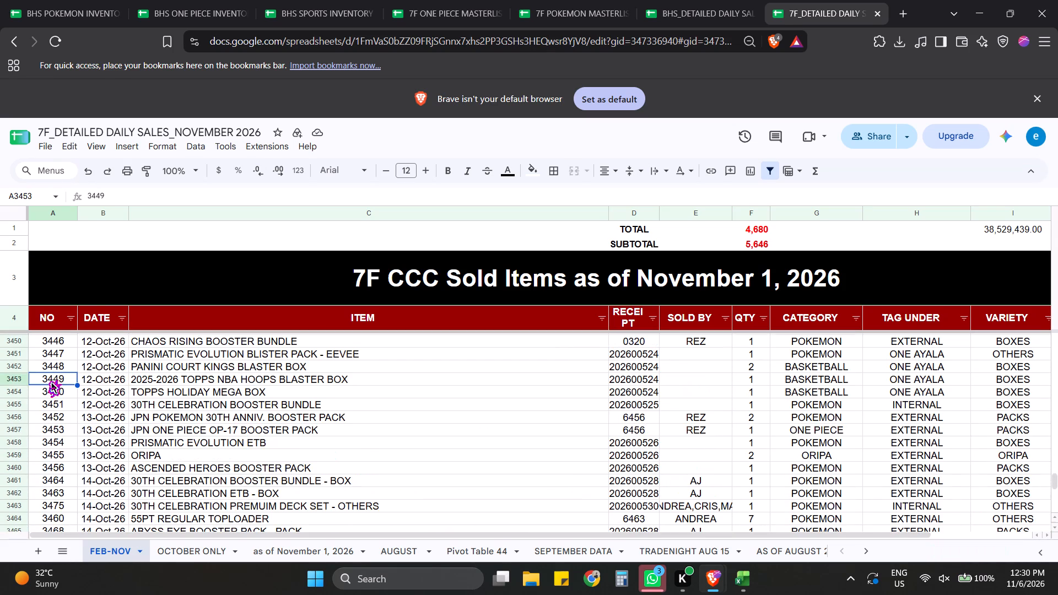
# Check the NO numbering from the first record in row 5 down to row 26.
pyautogui.hotkey('ctrl', 'Up')
pyautogui.press('Down')
pyautogui.press('Down')
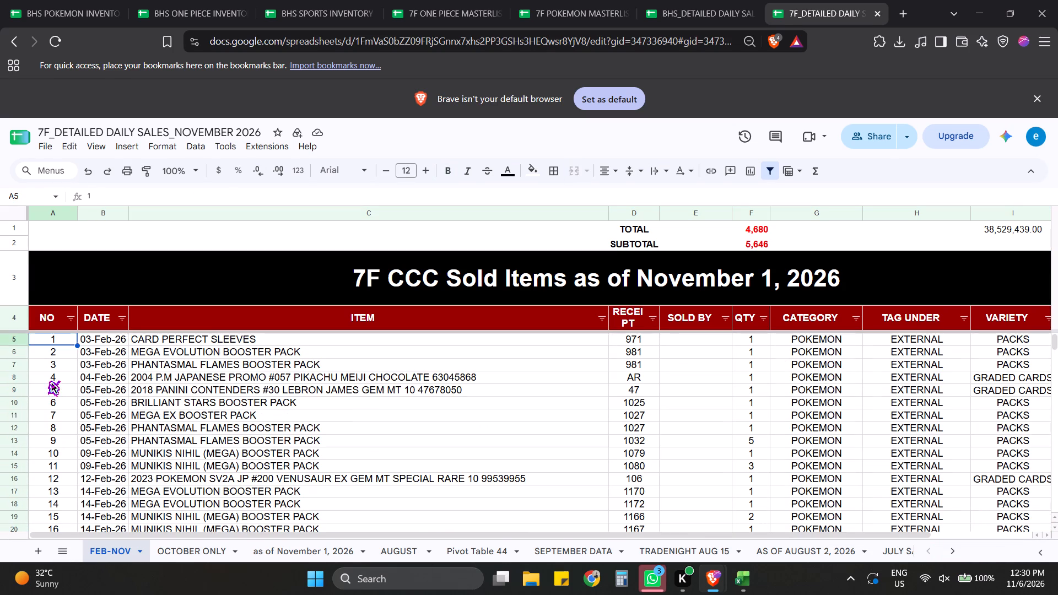
pyautogui.press('Down')
pyautogui.press('Down')
pyautogui.press('Down')
pyautogui.press('Down')
pyautogui.press('Down')
pyautogui.press('Down')
pyautogui.press('Down')
pyautogui.press('Down')
pyautogui.press('Down')
pyautogui.press('Down')
pyautogui.press('Down')
pyautogui.press('Down')
pyautogui.press('Down')
pyautogui.press('Down')
pyautogui.press('Down')
pyautogui.press('Down')
pyautogui.press('Down')
pyautogui.press('Down')
pyautogui.press('Down')
pyautogui.press('Down')
pyautogui.press('Down')
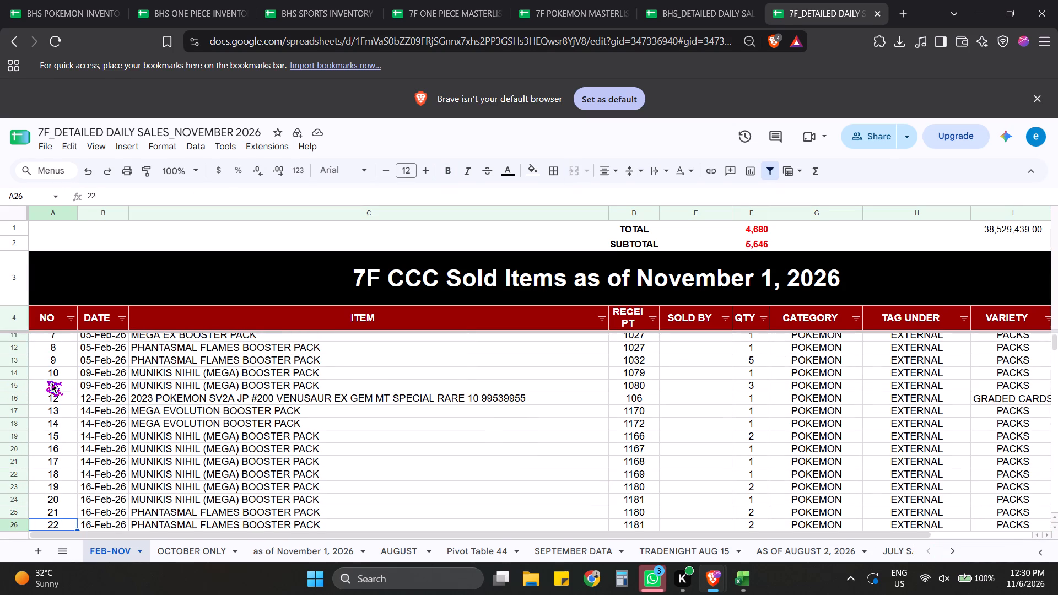
# Fill the NO series from the values 23 and 24 in rows 27 and 28 down to row 367.
pyautogui.scroll(-6, 36, 371)
pyautogui.click(60, 407)
pyautogui.moveTo(51, 381); pyautogui.dragTo(58, 396)
pyautogui.moveTo(78, 404); pyautogui.dragTo(73, 497)
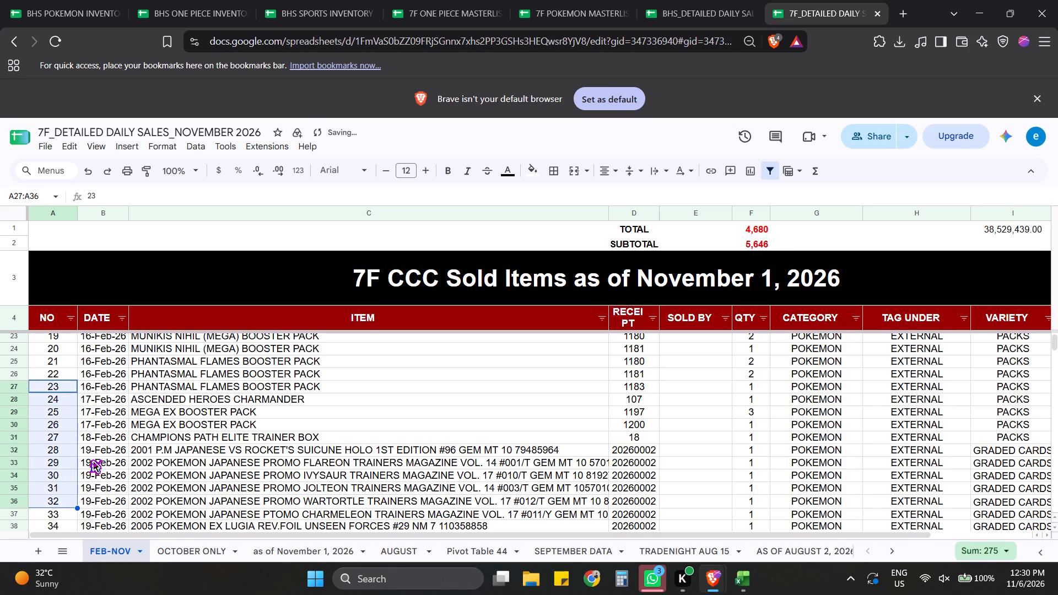
pyautogui.scroll(-3, 113, 437)
pyautogui.moveTo(79, 437); pyautogui.dragTo(65, 594)
pyautogui.scroll(-1, 67, 594)
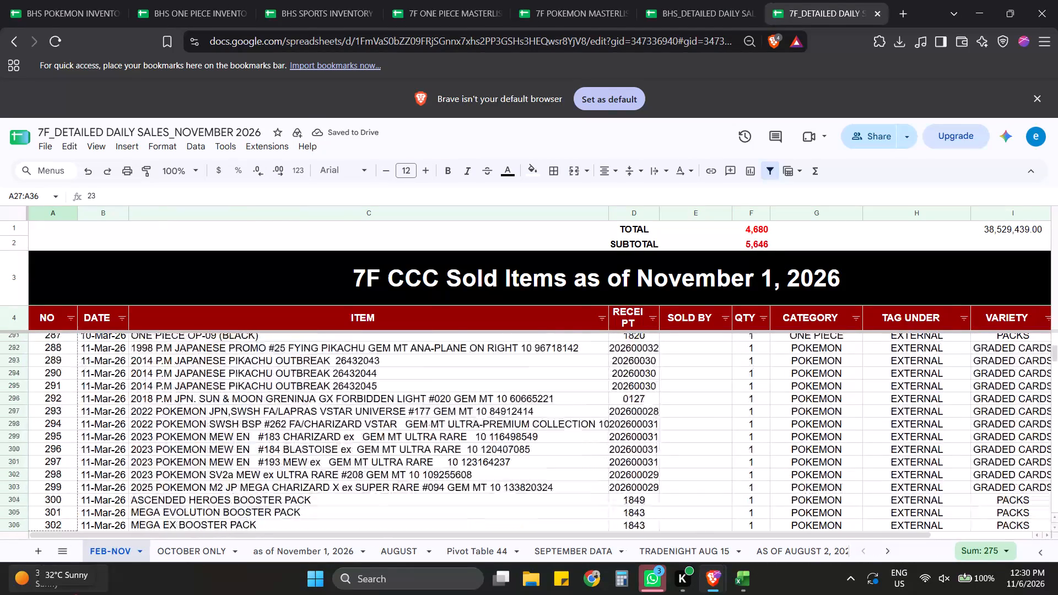
pyautogui.moveTo(65, 594); pyautogui.dragTo(64, 520)
pyautogui.scroll(-7, 92, 441)
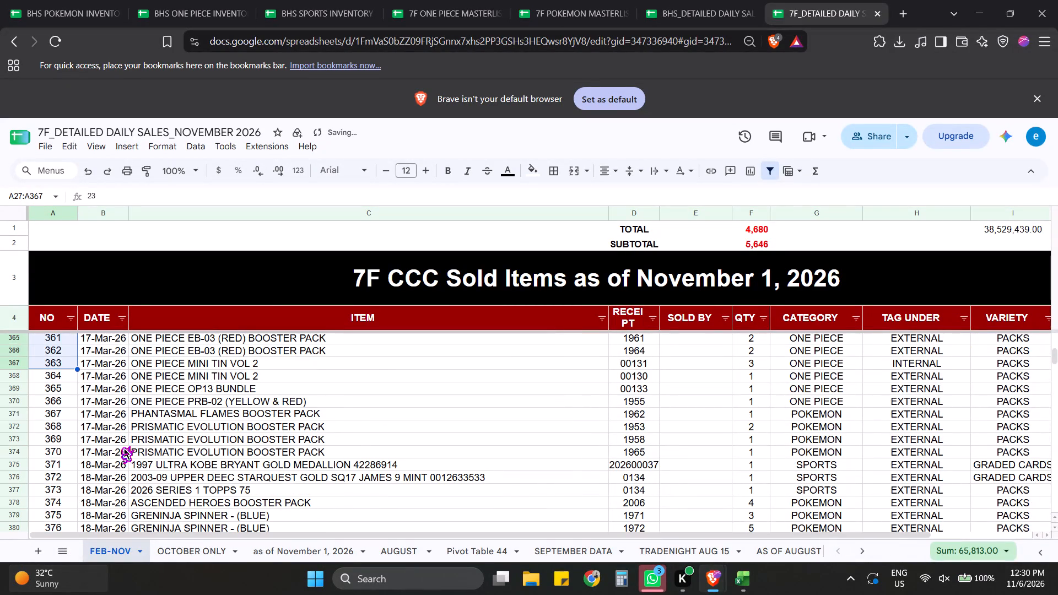
# Continue the consecutive NO series from row 367 down to the last November 5 sale in row 3709, ending at 3705.
pyautogui.moveTo(77, 369); pyautogui.dragTo(51, 594)
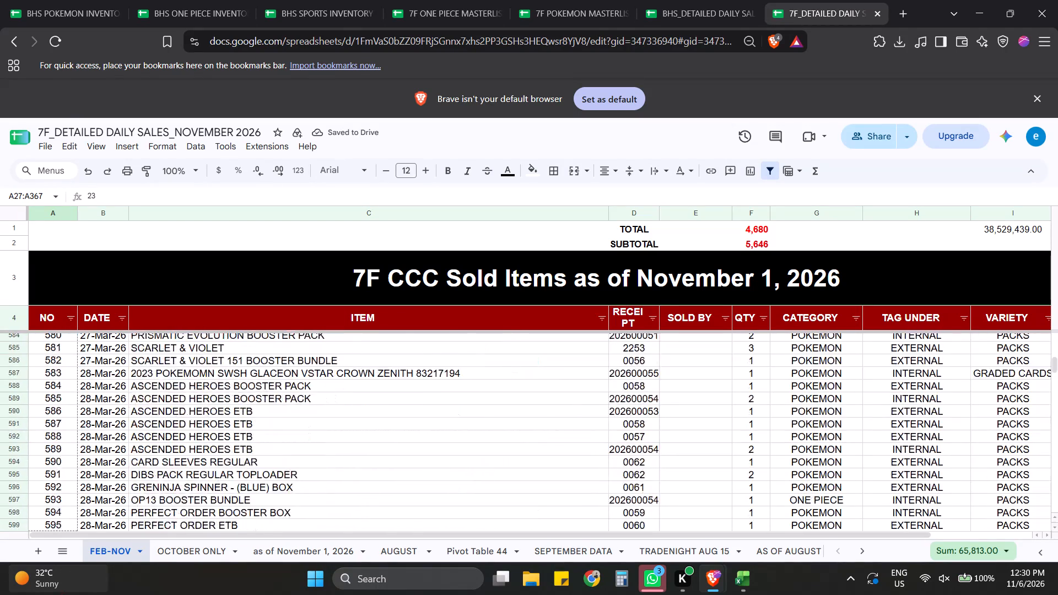
pyautogui.moveTo(51, 594); pyautogui.dragTo(53, 594)
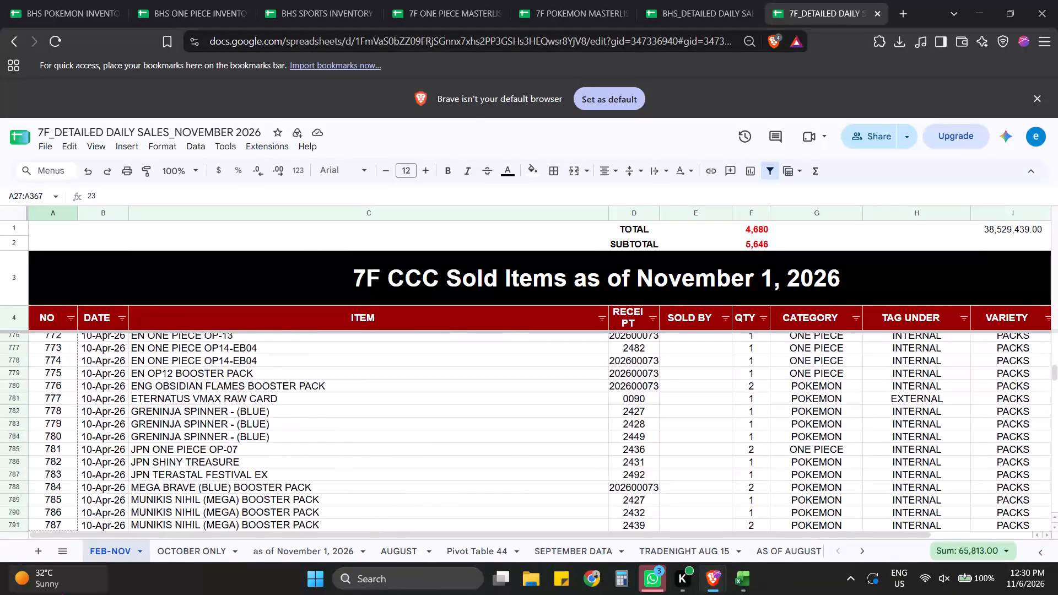
pyautogui.moveTo(53, 594); pyautogui.dragTo(55, 594)
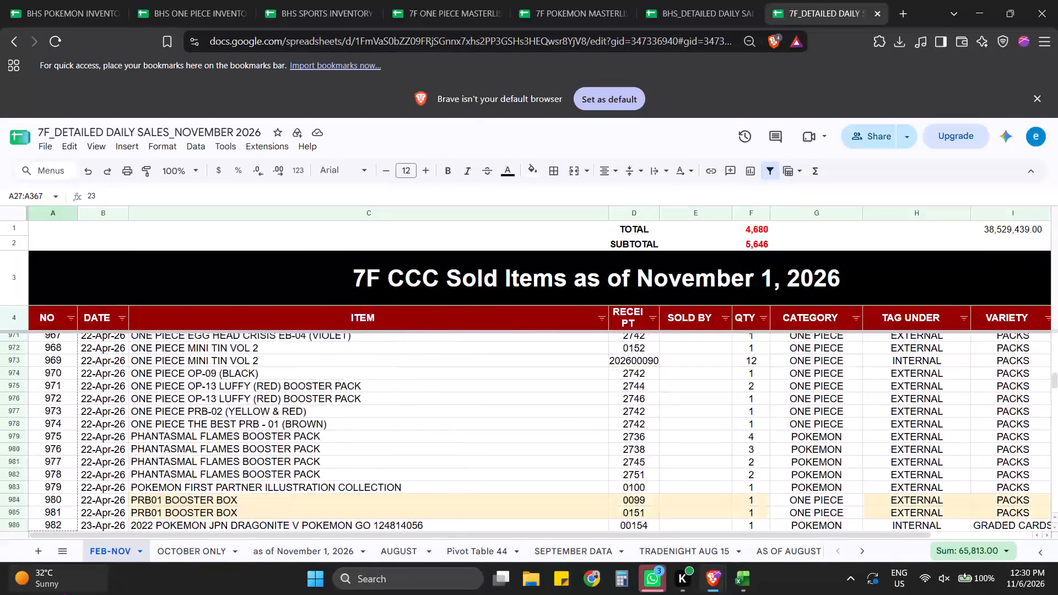
pyautogui.moveTo(55, 594); pyautogui.dragTo(61, 594)
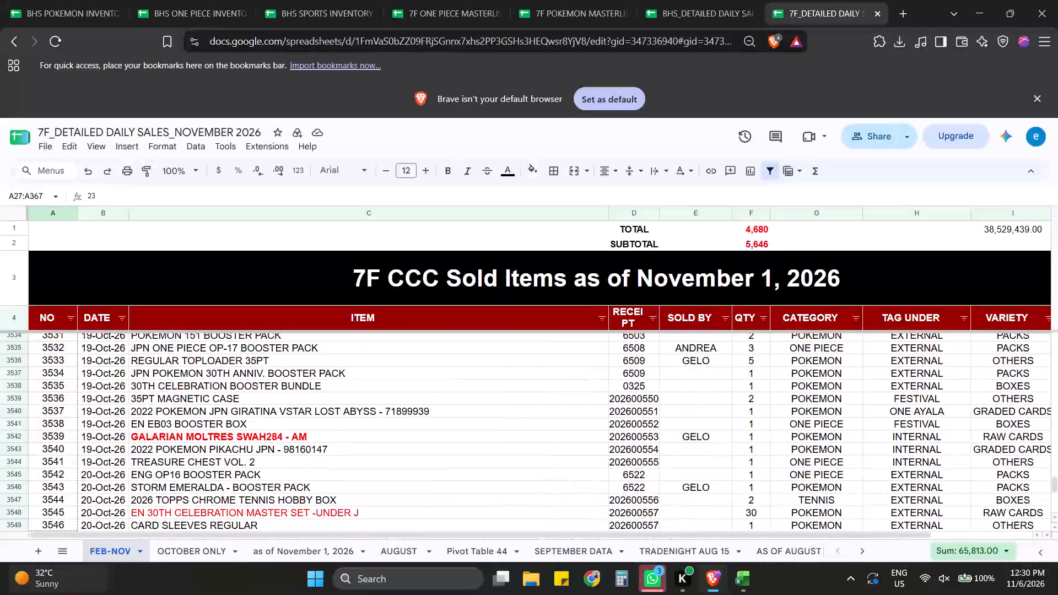
pyautogui.moveTo(61, 594); pyautogui.dragTo(64, 566)
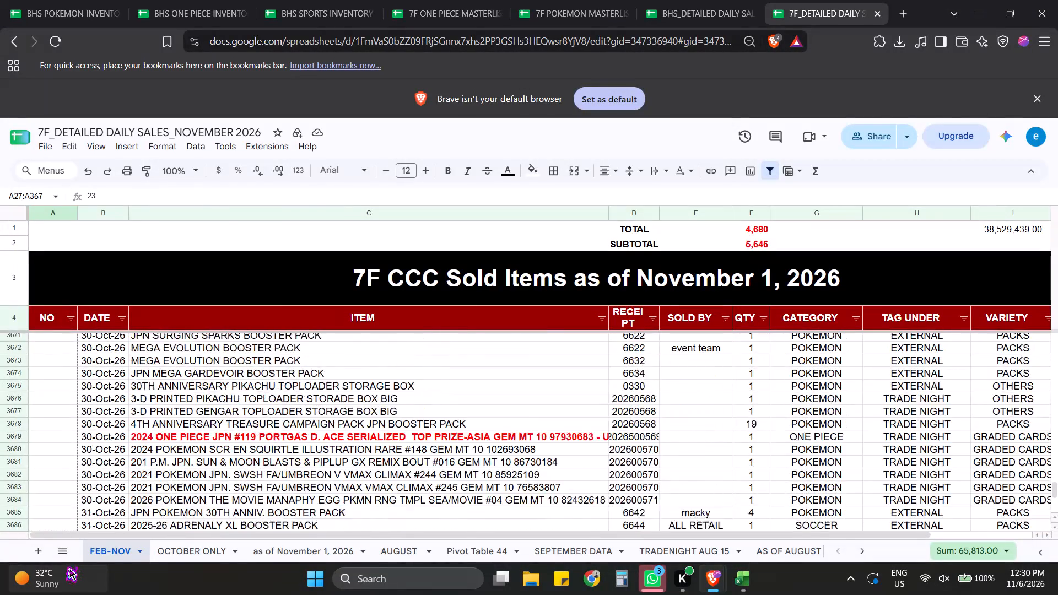
pyautogui.moveTo(64, 566); pyautogui.dragTo(70, 354)
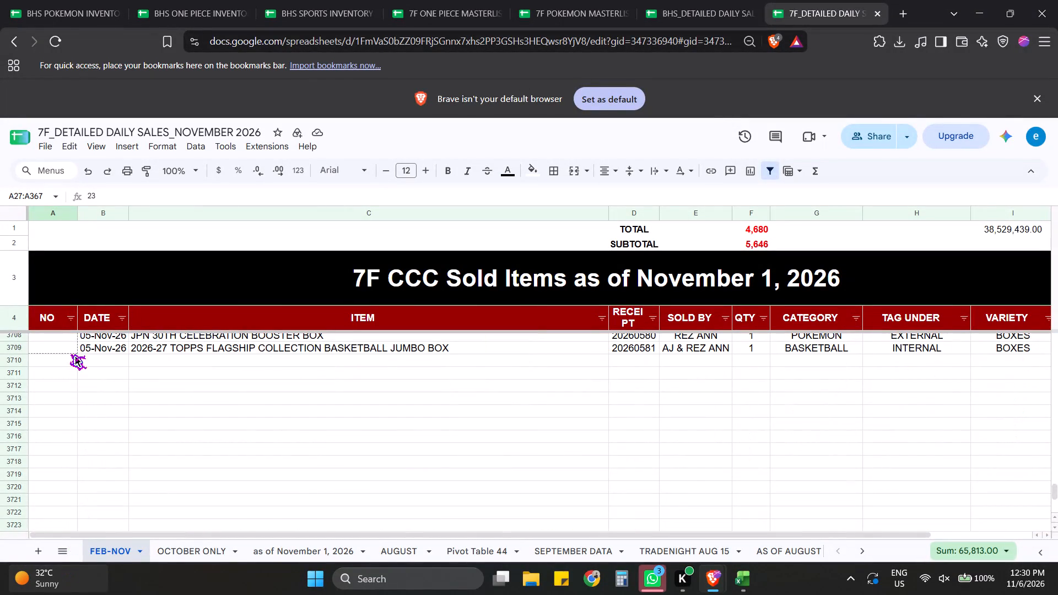
pyautogui.moveTo(70, 354); pyautogui.dragTo(70, 353)
pyautogui.click(104, 388)
# Review the renumbered NO column across the late October and early November rows, from about row 3621 to row 3709.
pyautogui.scroll(6, 103, 393)
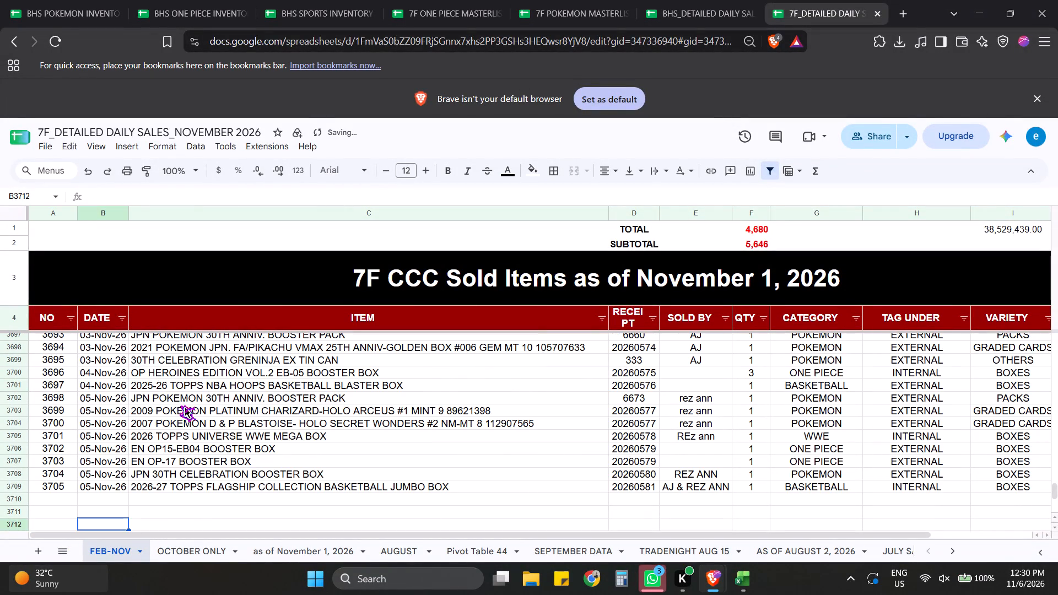
pyautogui.click(180, 414)
pyautogui.scroll(17, 276, 473)
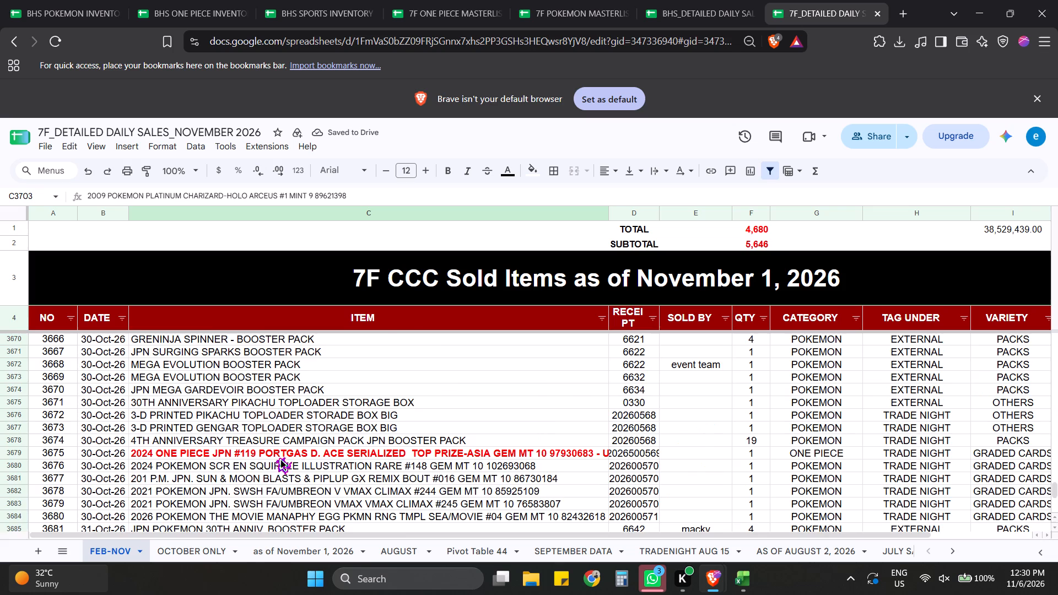
pyautogui.scroll(10, 266, 429)
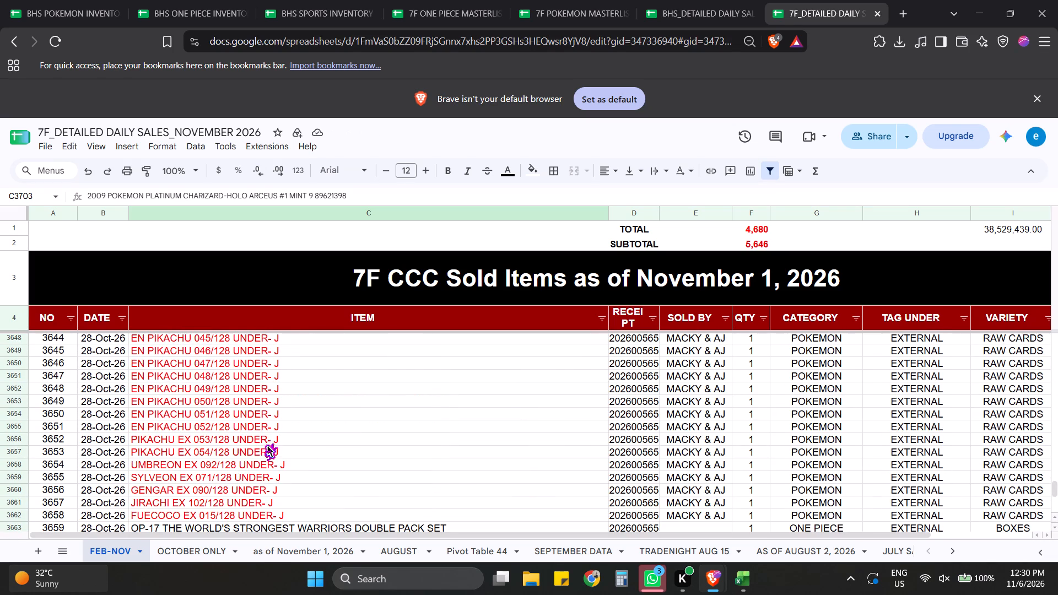
pyautogui.scroll(15, 265, 452)
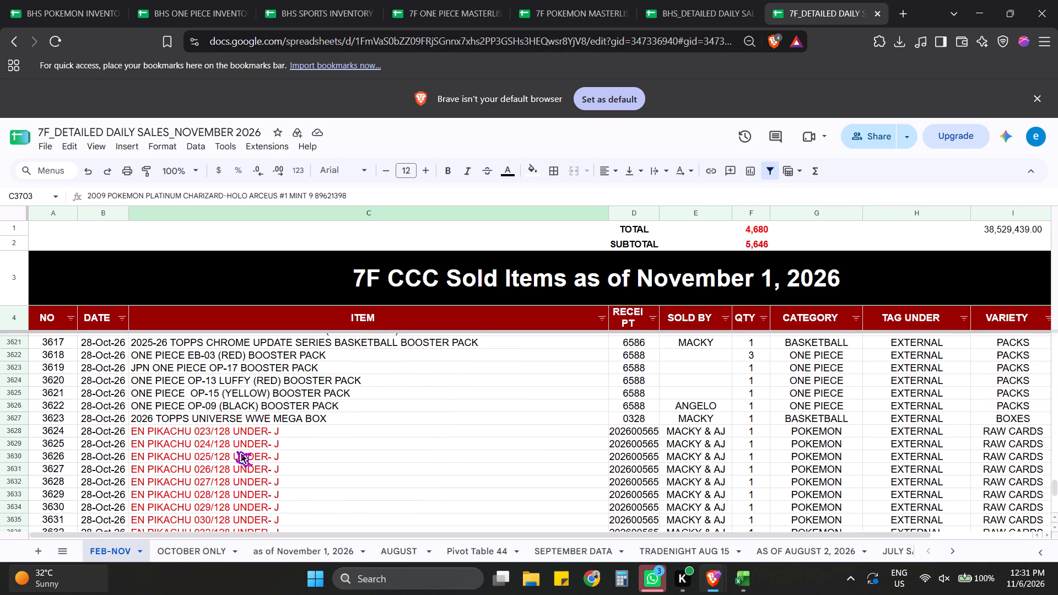
pyautogui.click(68, 416)
pyautogui.scroll(-5, 277, 460)
pyautogui.scroll(-20, 272, 447)
pyautogui.scroll(-9, 272, 447)
pyautogui.click(299, 452)
pyautogui.moveTo(546, 455); pyautogui.dragTo(558, 455)
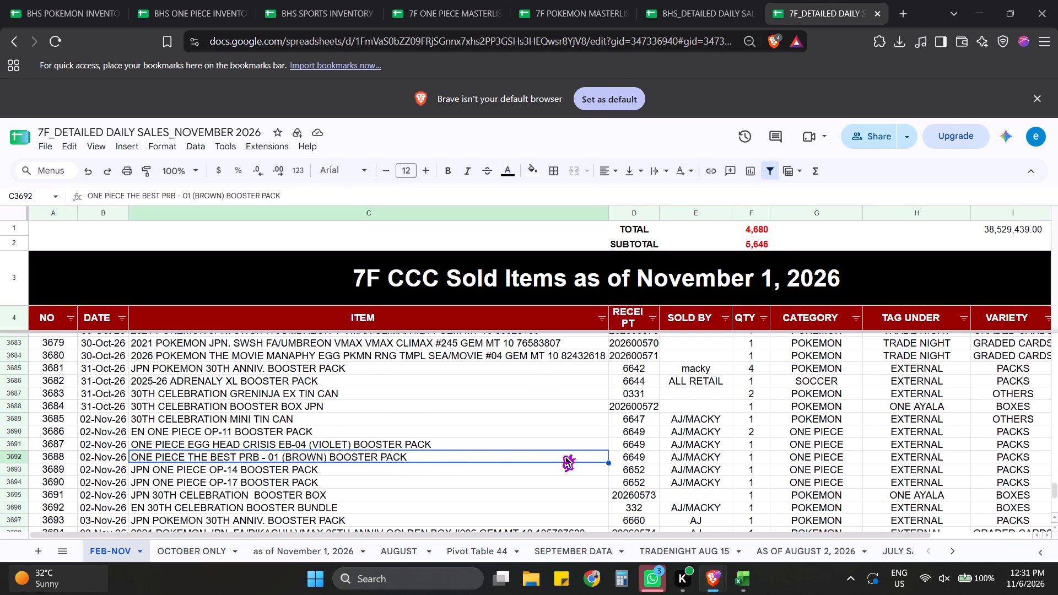